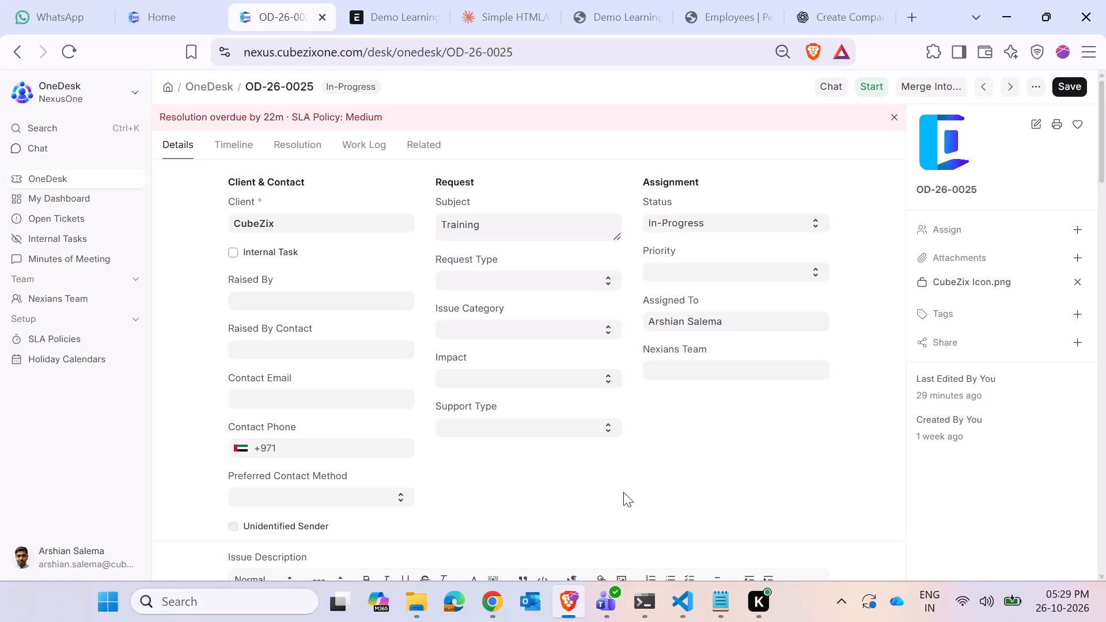
Review ticket OD-26-0025's timeline, checking the SLA resolution due date against the resolution overdue notice.
{"action": "scroll", "coordinate": [610, 576], "scroll_direction": "down", "scroll_amount": 3}
{"action": "scroll", "coordinate": [592, 478], "scroll_direction": "down", "scroll_amount": 2}
{"action": "scroll", "coordinate": [592, 478], "scroll_direction": "up", "scroll_amount": 5}
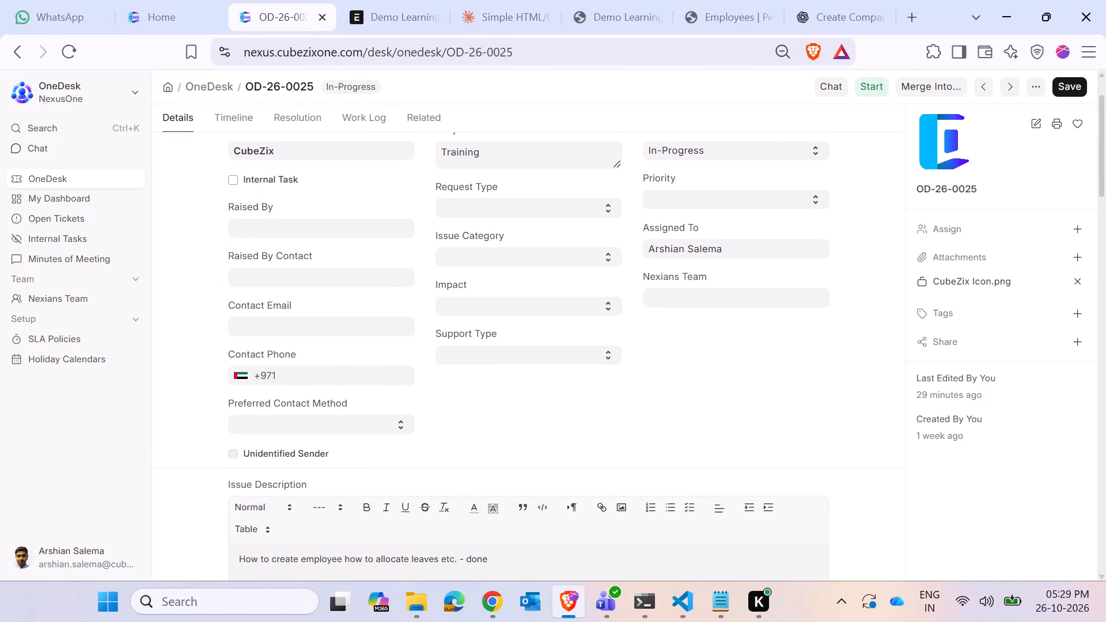
{"action": "scroll", "coordinate": [592, 478], "scroll_direction": "up", "scroll_amount": 1}
{"action": "left_click", "coordinate": [293, 144]}
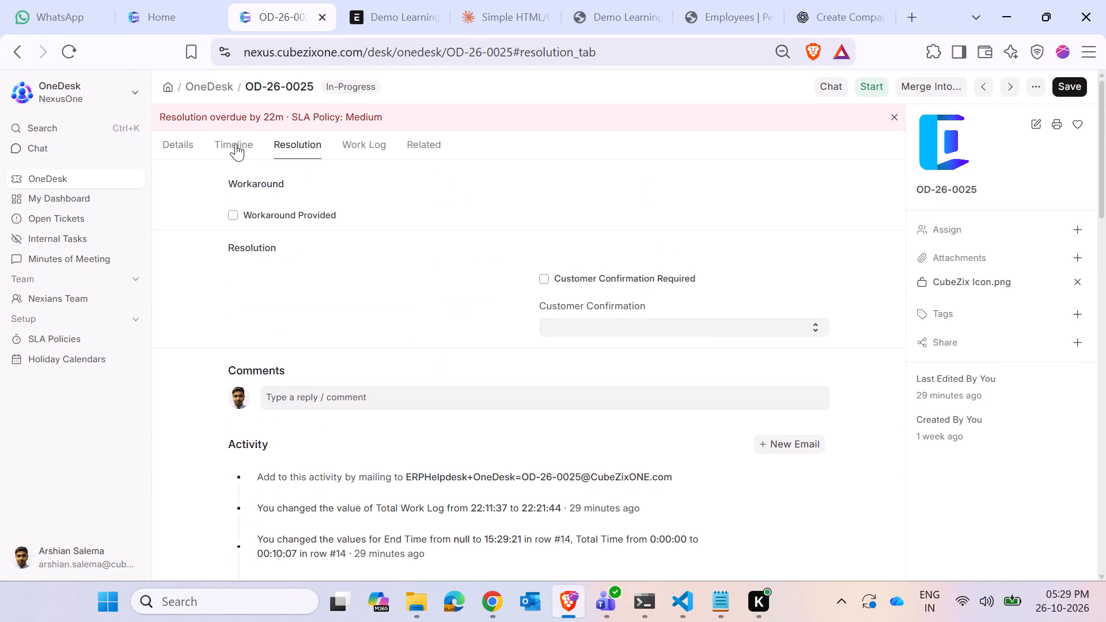
{"action": "left_click", "coordinate": [236, 143]}
{"action": "scroll", "coordinate": [252, 309], "scroll_direction": "down", "scroll_amount": 2}
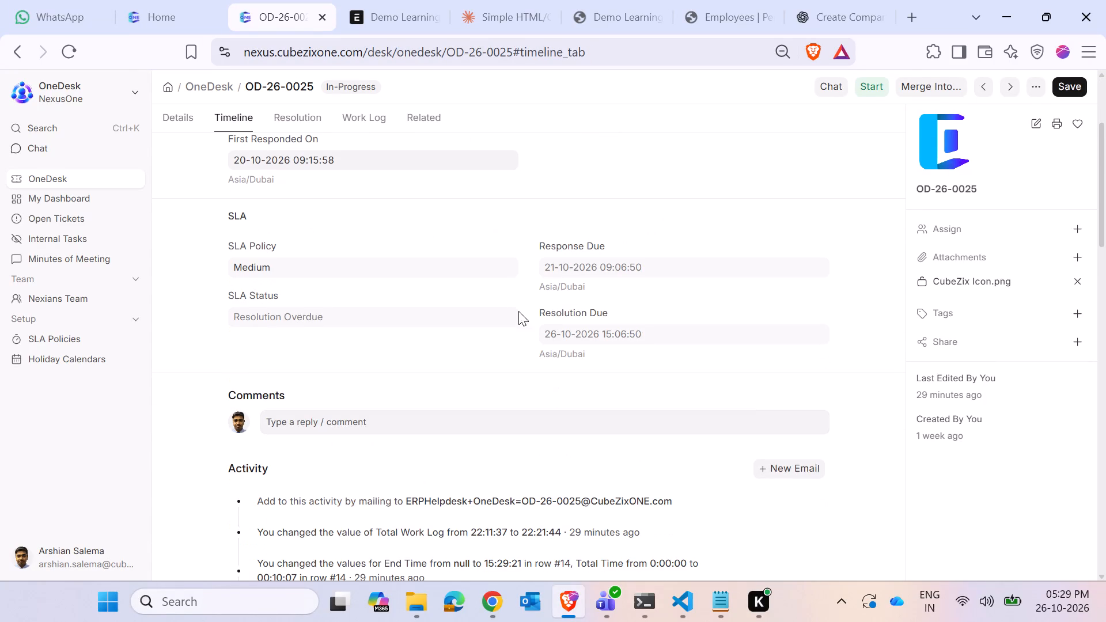
{"action": "left_click", "coordinate": [624, 334]}
{"action": "triple_click", "coordinate": [579, 332]}
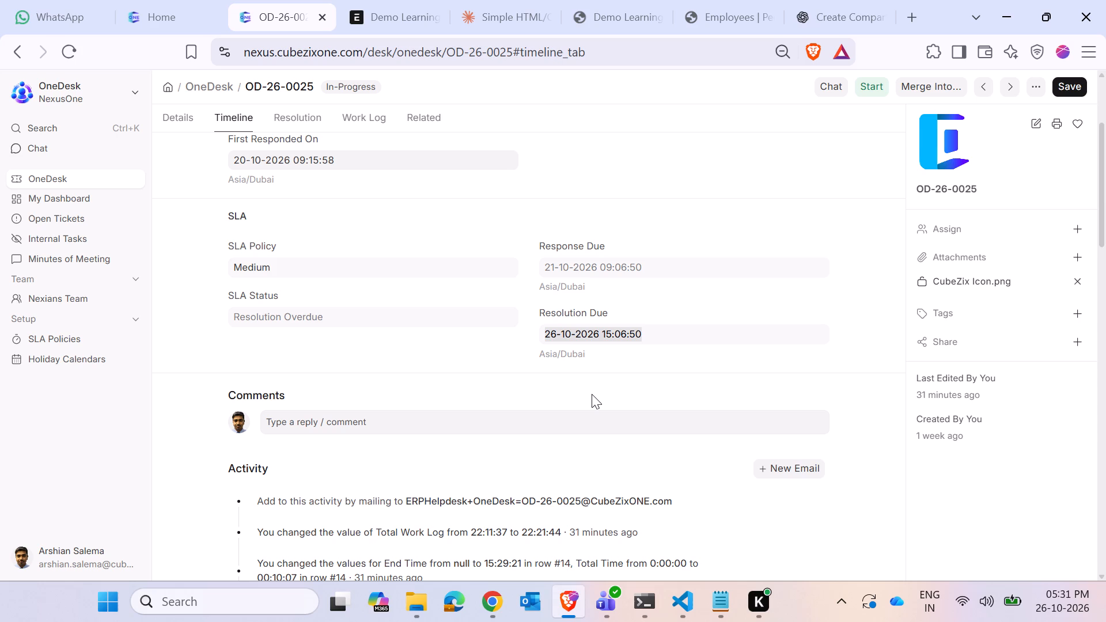
{"action": "scroll", "coordinate": [594, 328], "scroll_direction": "down", "scroll_amount": 2}
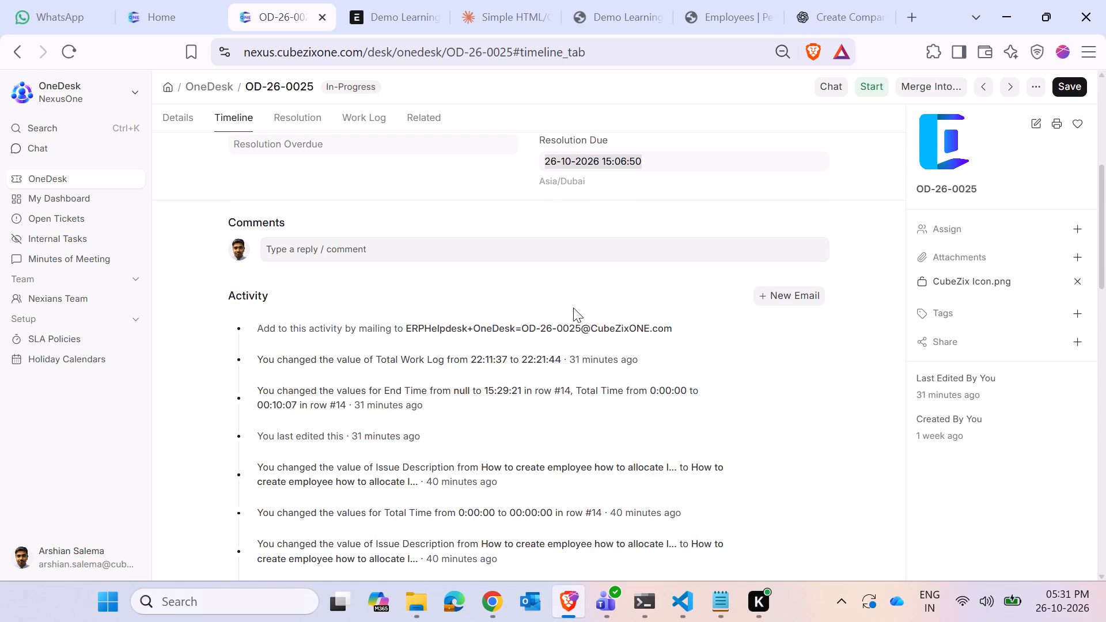
{"action": "scroll", "coordinate": [573, 306], "scroll_direction": "down", "scroll_amount": 3}
{"action": "scroll", "coordinate": [570, 324], "scroll_direction": "up", "scroll_amount": 3}
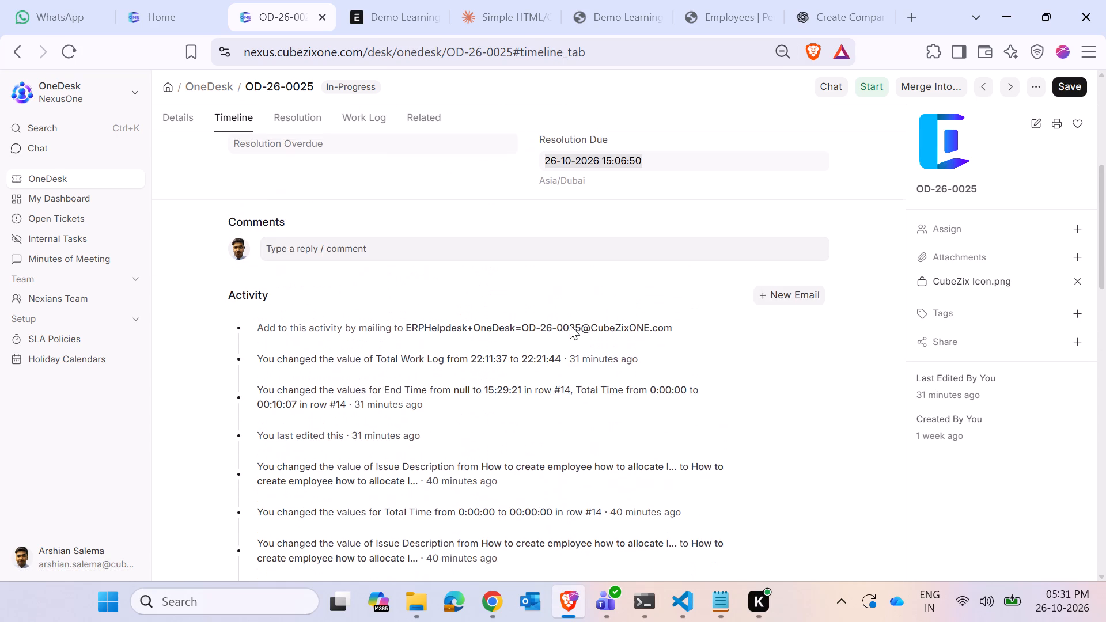
{"action": "scroll", "coordinate": [570, 325], "scroll_direction": "up", "scroll_amount": 7}
{"action": "scroll", "coordinate": [569, 325], "scroll_direction": "down", "scroll_amount": 1}
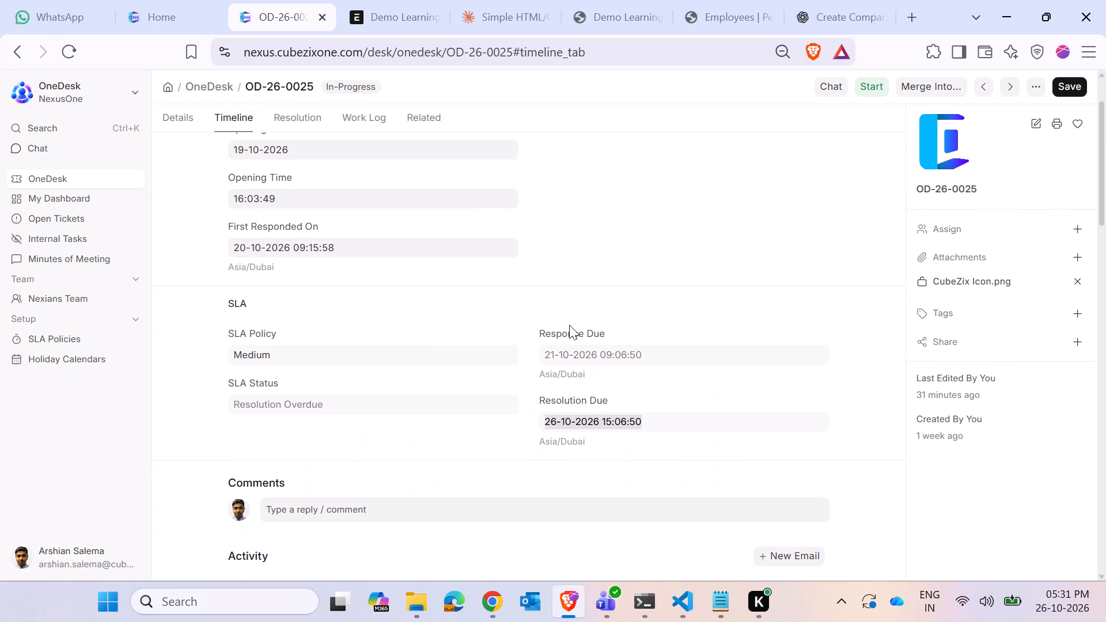
{"action": "left_click", "coordinate": [569, 397]}
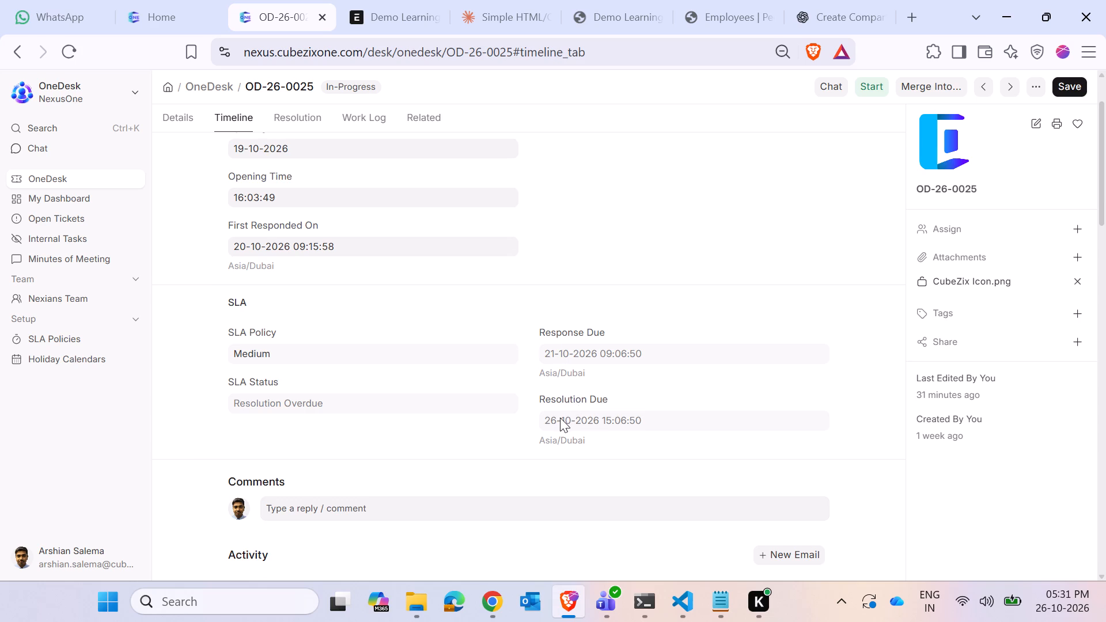
{"action": "left_click_drag", "start_coordinate": [554, 418], "coordinate": [611, 419]}
{"action": "scroll", "coordinate": [558, 406], "scroll_direction": "up", "scroll_amount": 4}
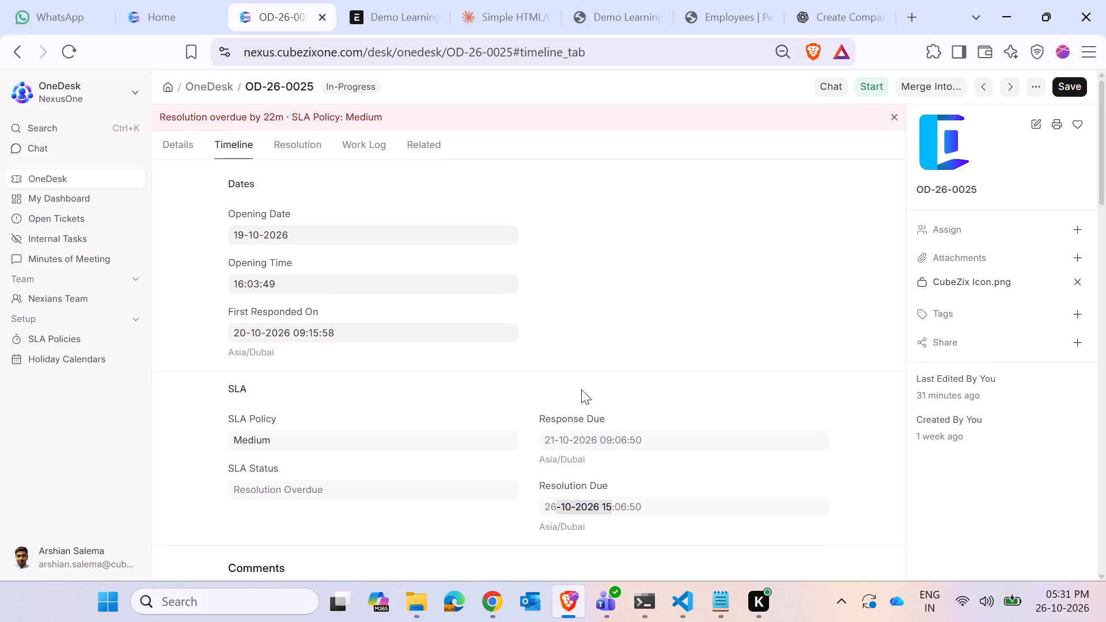
{"action": "left_click", "coordinate": [571, 507]}
{"action": "triple_click", "coordinate": [550, 512]}
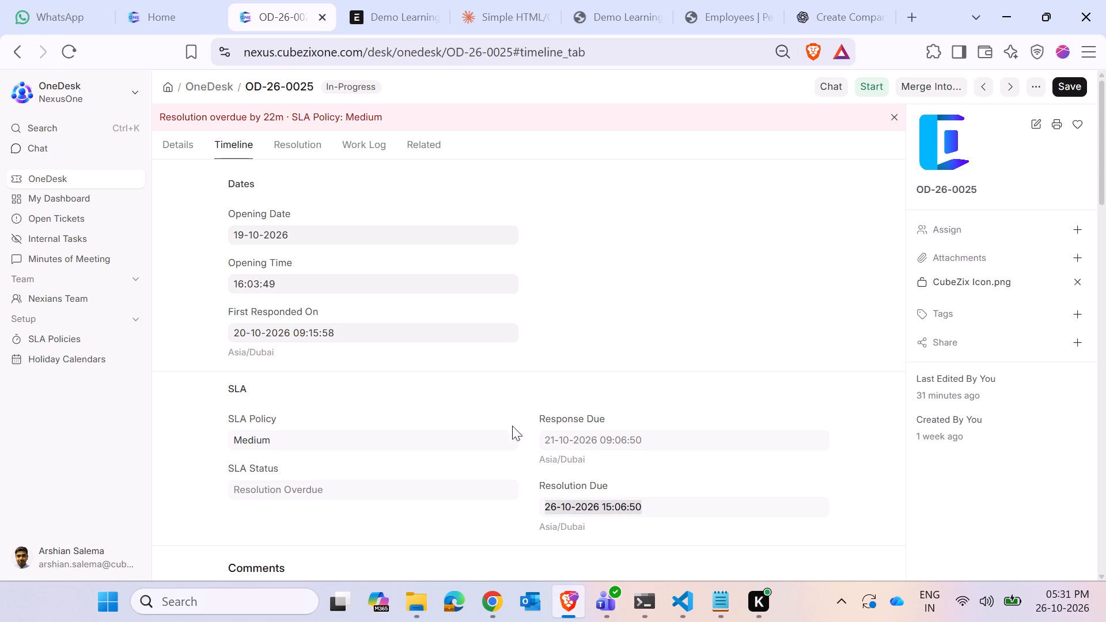
{"action": "left_click_drag", "start_coordinate": [154, 117], "coordinate": [156, 118]}
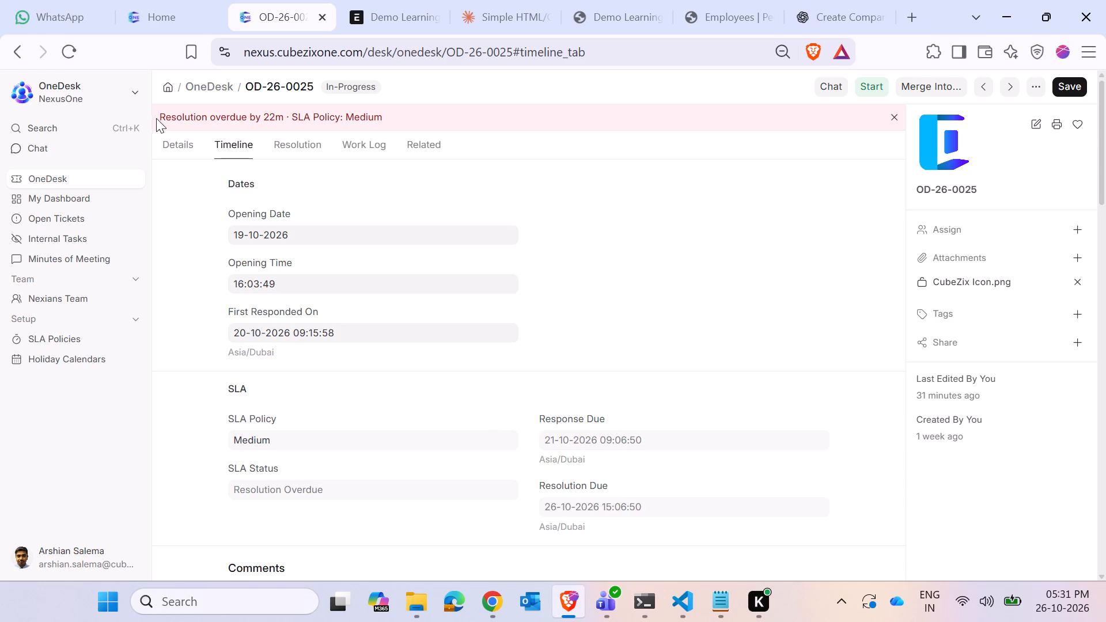
{"action": "left_click_drag", "start_coordinate": [156, 118], "coordinate": [286, 120]}
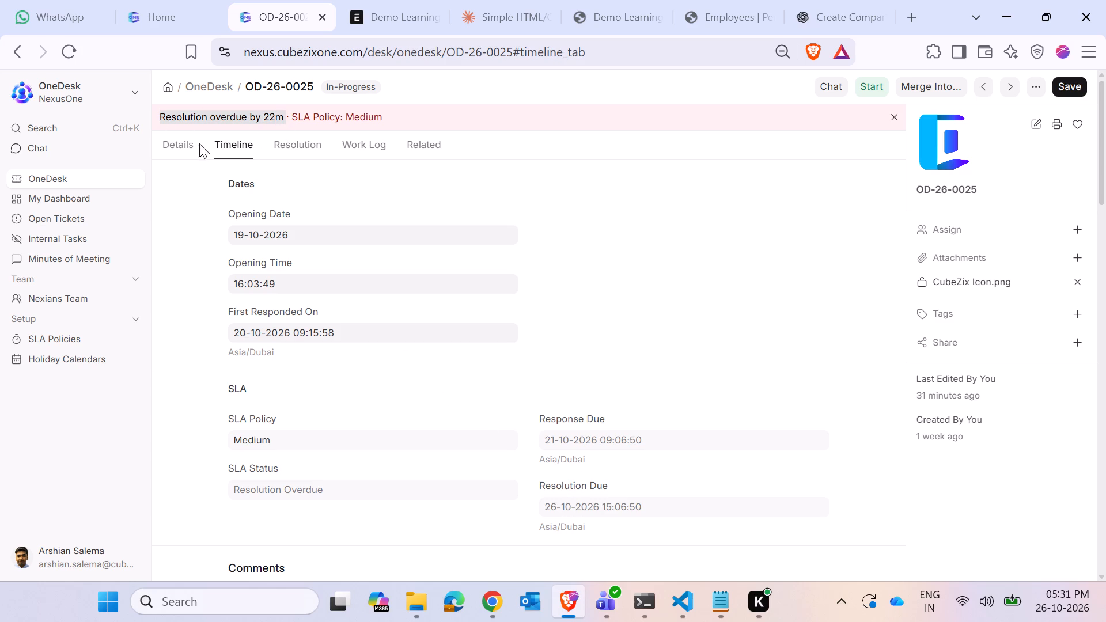
Return to the ticket's details and enter the requester's full name in the Raised By field.
{"action": "left_click", "coordinate": [186, 147]}
{"action": "scroll", "coordinate": [479, 348], "scroll_direction": "down", "scroll_amount": 2}
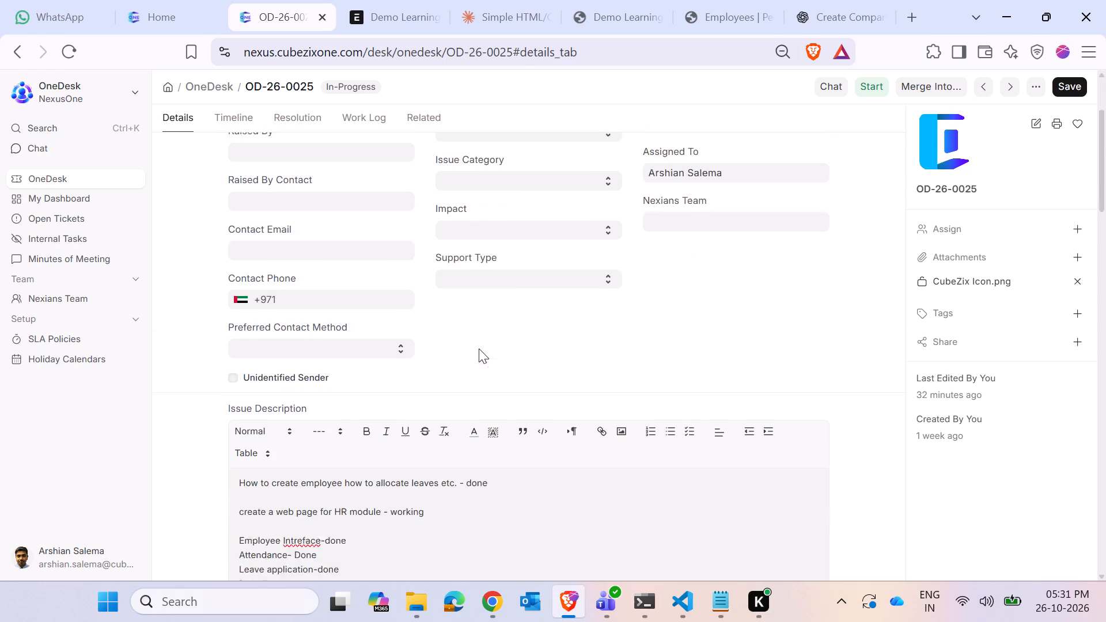
{"action": "scroll", "coordinate": [479, 348], "scroll_direction": "down", "scroll_amount": 2}
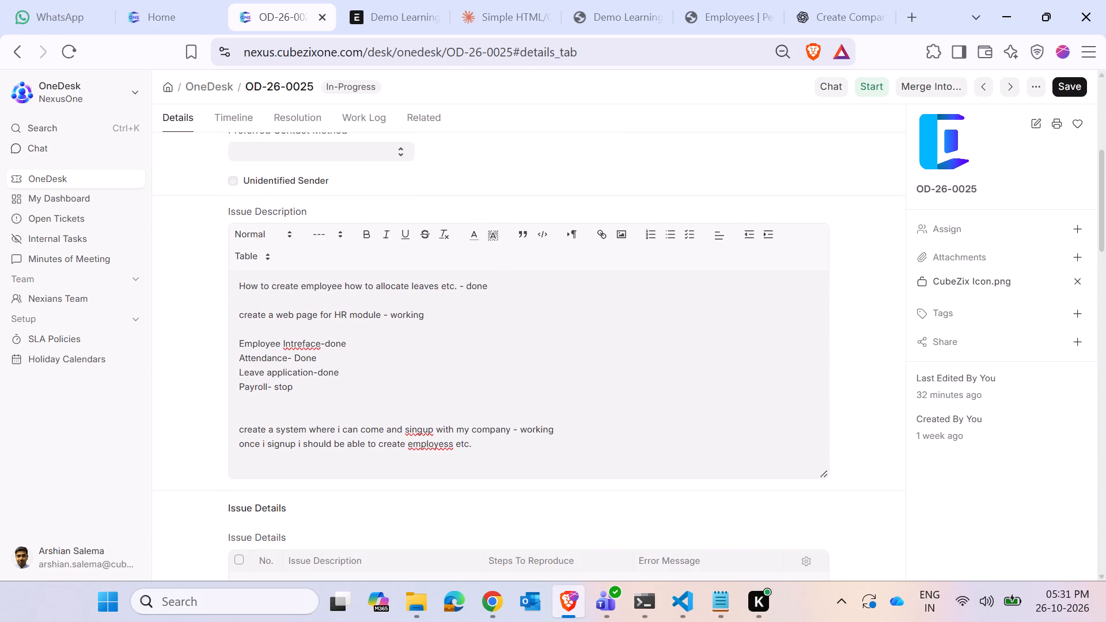
{"action": "scroll", "coordinate": [473, 352], "scroll_direction": "up", "scroll_amount": 4}
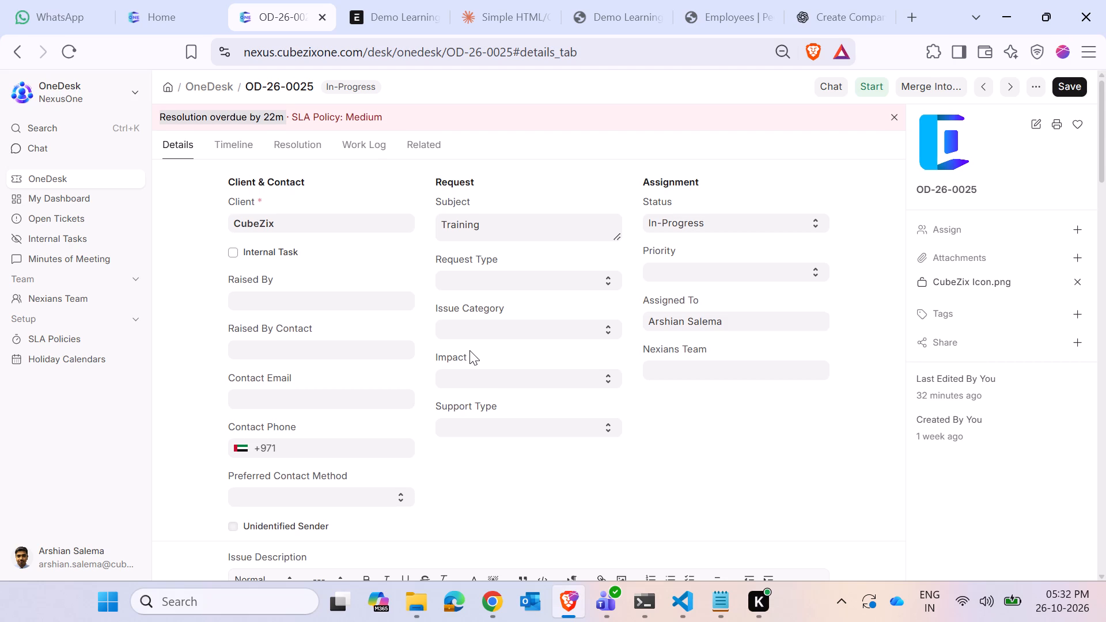
{"action": "left_click", "coordinate": [253, 294]}
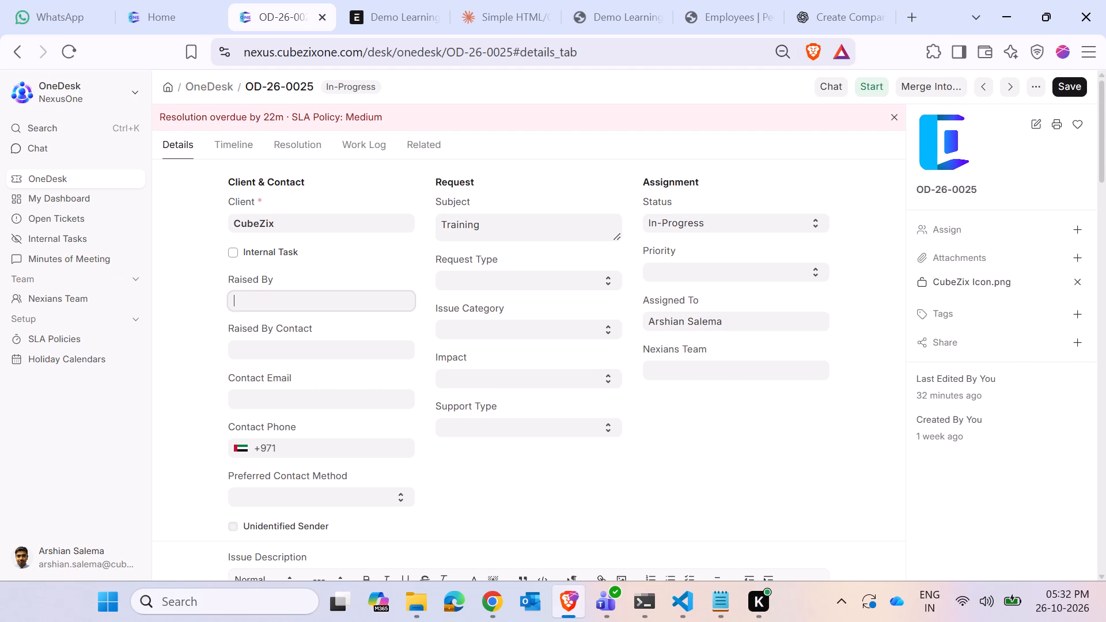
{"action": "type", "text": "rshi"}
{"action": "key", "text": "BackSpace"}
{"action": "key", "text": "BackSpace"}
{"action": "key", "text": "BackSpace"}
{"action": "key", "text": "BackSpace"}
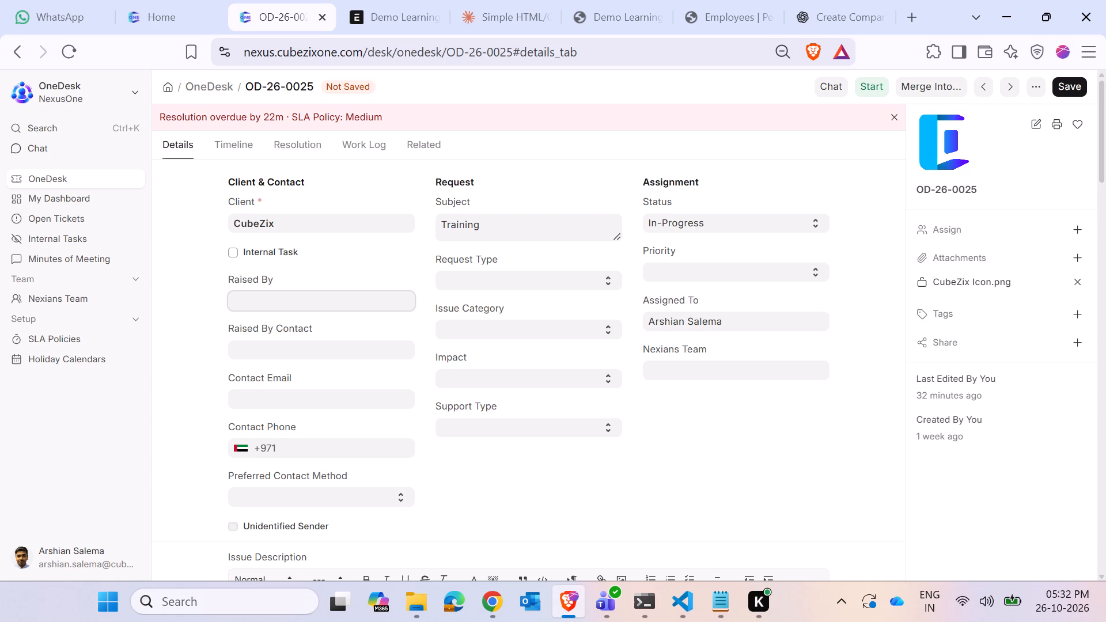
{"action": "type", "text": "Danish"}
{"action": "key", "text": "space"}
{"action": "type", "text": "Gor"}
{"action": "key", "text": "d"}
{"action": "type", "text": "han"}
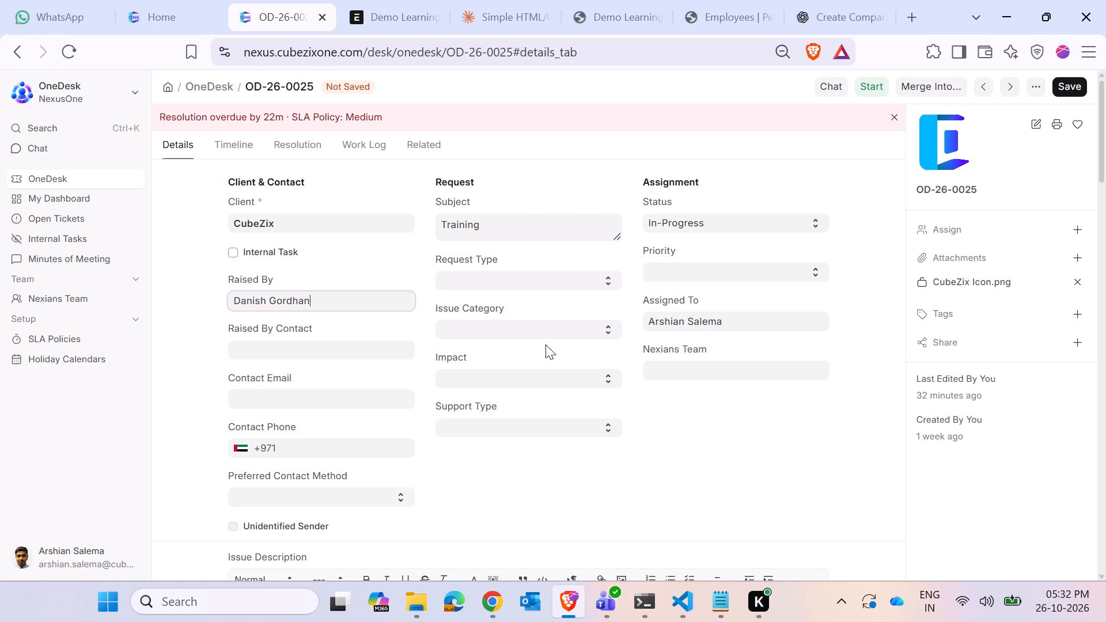
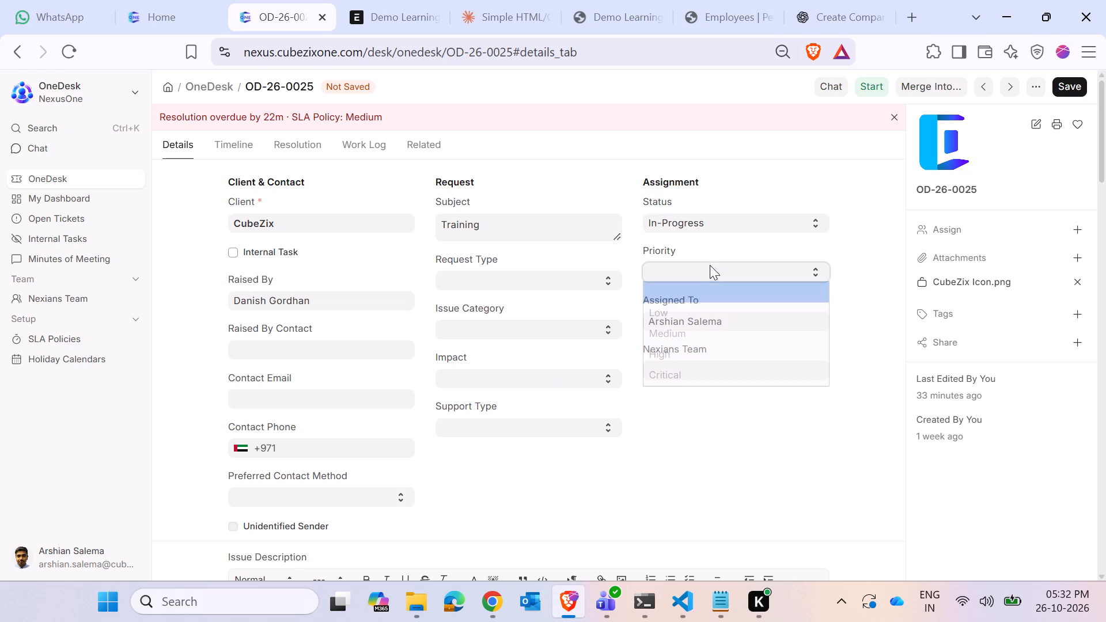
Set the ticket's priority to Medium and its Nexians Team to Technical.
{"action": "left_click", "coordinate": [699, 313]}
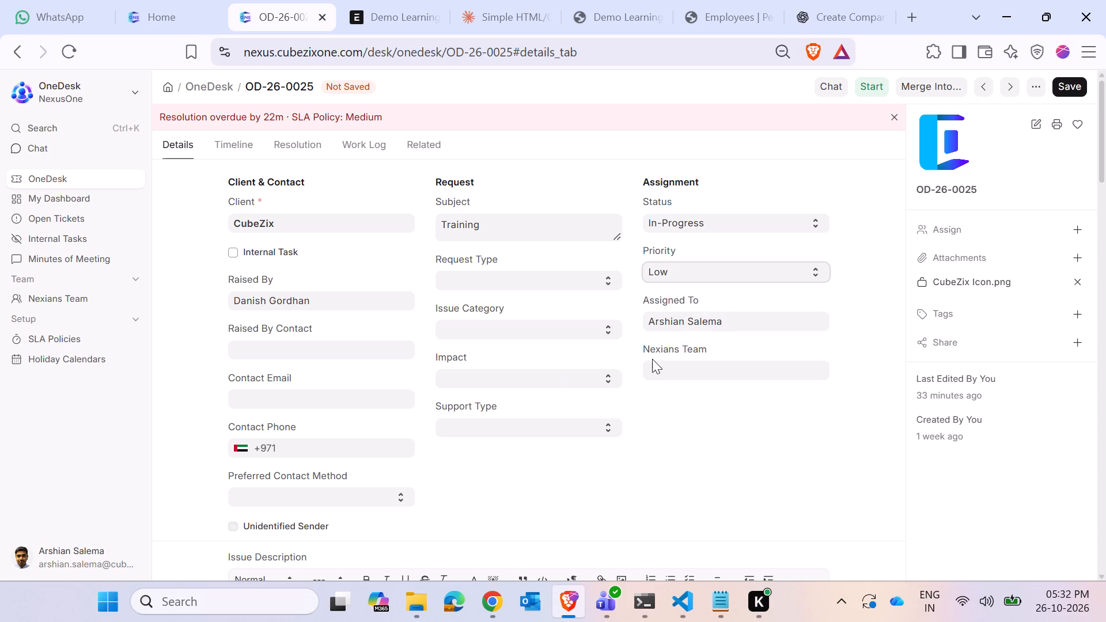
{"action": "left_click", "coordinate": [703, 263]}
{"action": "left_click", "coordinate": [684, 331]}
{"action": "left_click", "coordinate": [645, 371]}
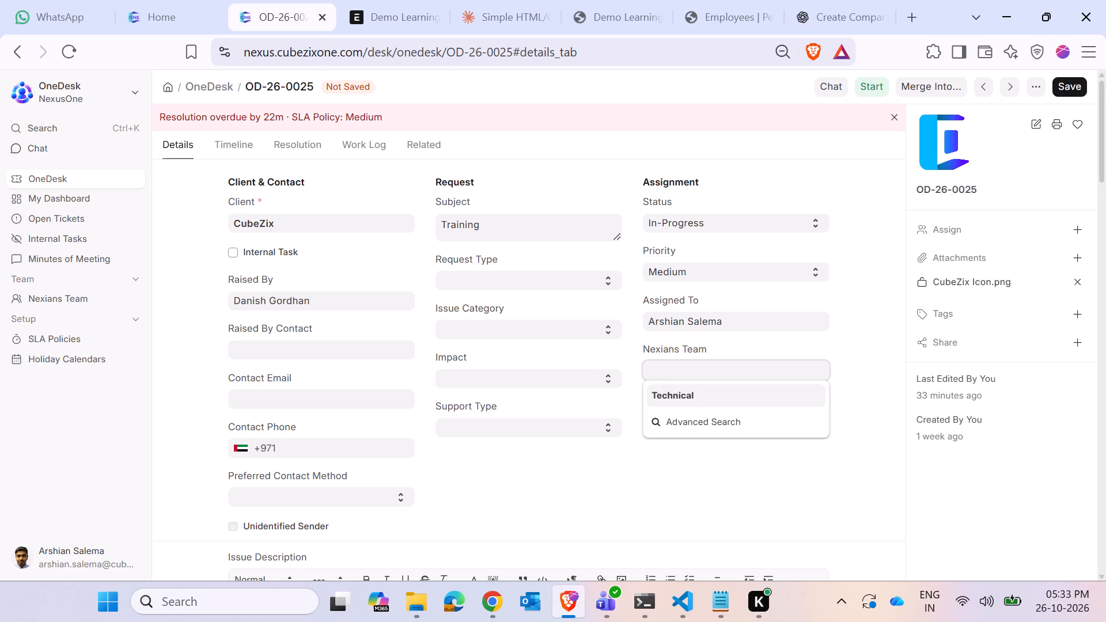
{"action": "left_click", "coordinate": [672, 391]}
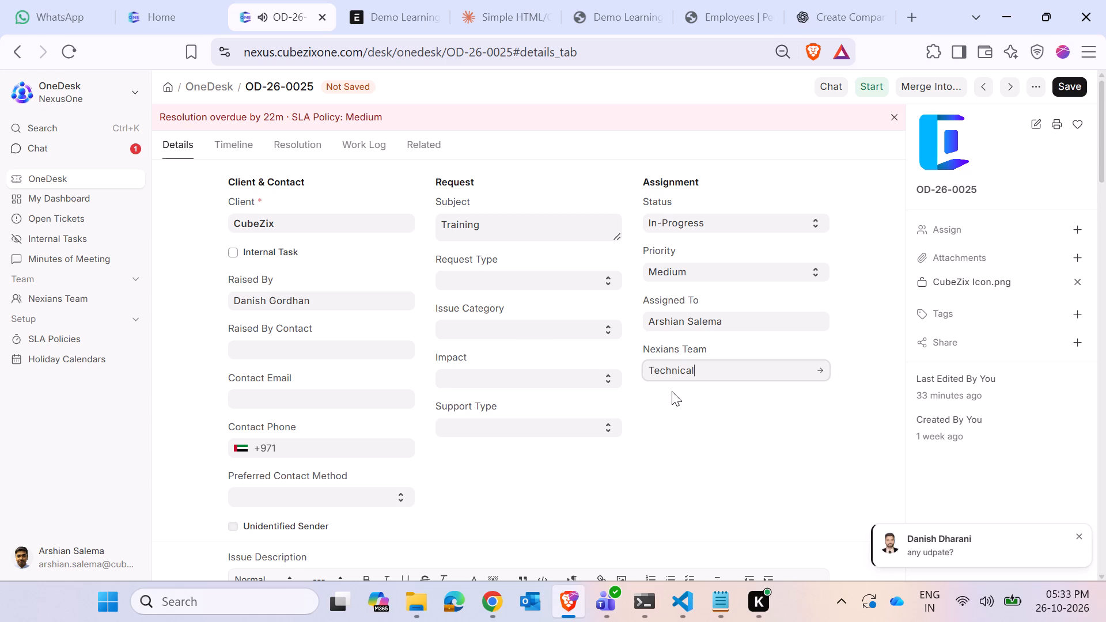
Open the colleague's new chat message asking for an update and look at the ticket linked in it.
{"action": "left_click", "coordinate": [920, 546]}
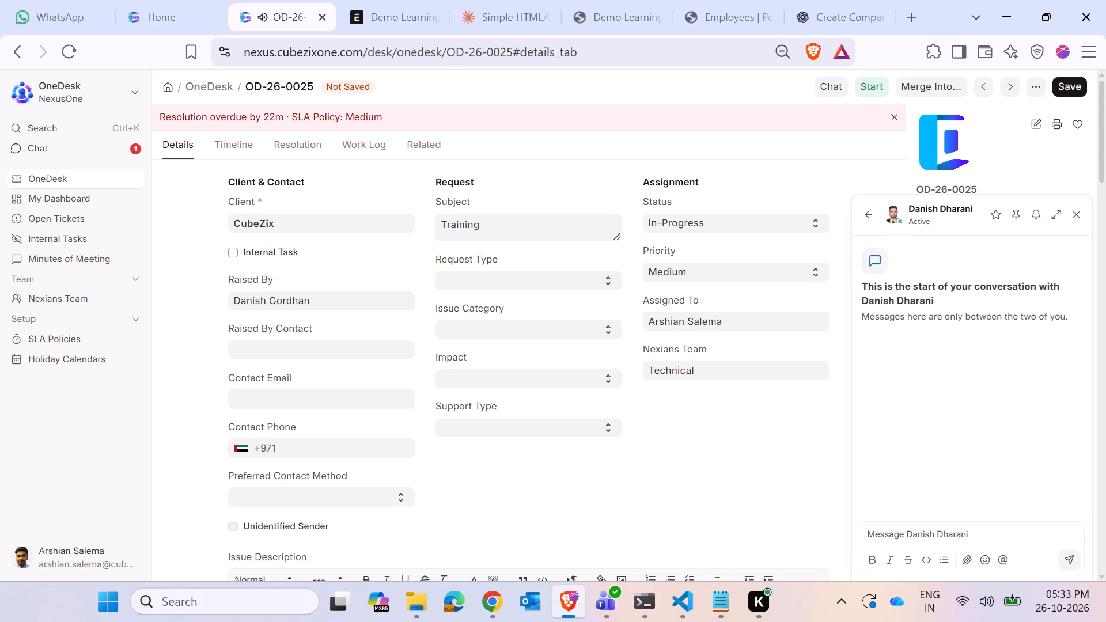
{"action": "left_click", "coordinate": [938, 503]}
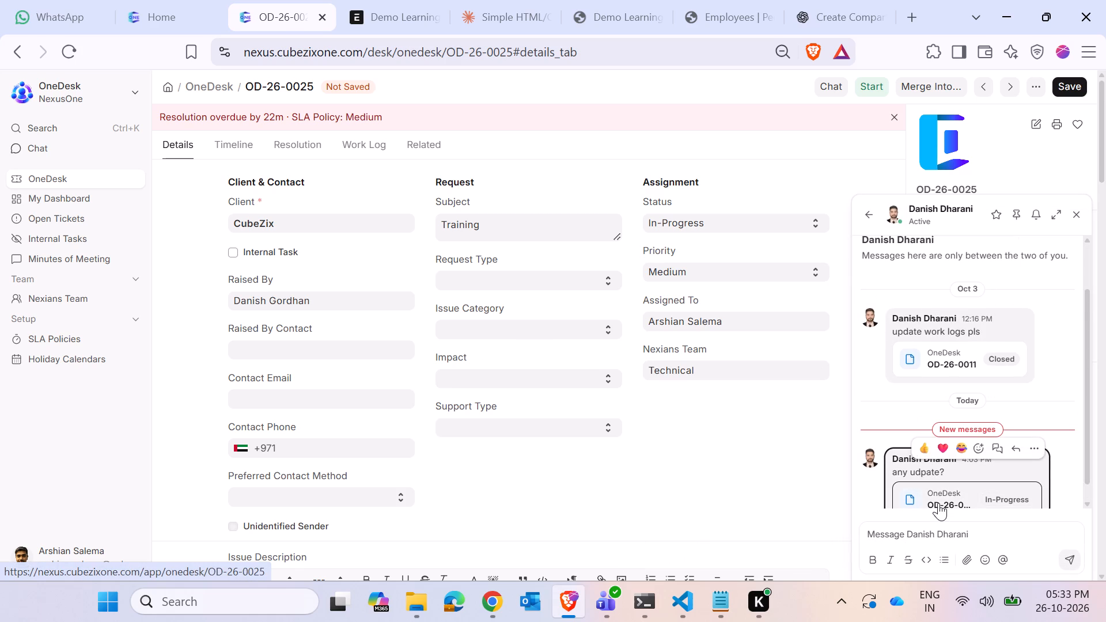
{"action": "left_click", "coordinate": [941, 494]}
{"action": "left_click", "coordinate": [941, 494]}
{"action": "scroll", "coordinate": [943, 465], "scroll_direction": "down", "scroll_amount": 2}
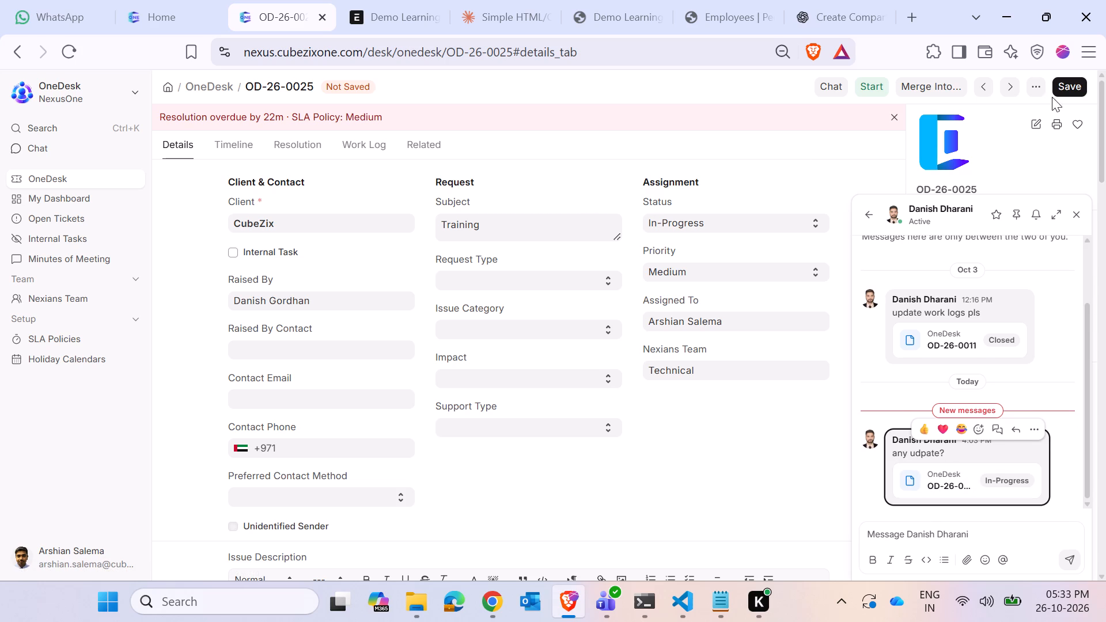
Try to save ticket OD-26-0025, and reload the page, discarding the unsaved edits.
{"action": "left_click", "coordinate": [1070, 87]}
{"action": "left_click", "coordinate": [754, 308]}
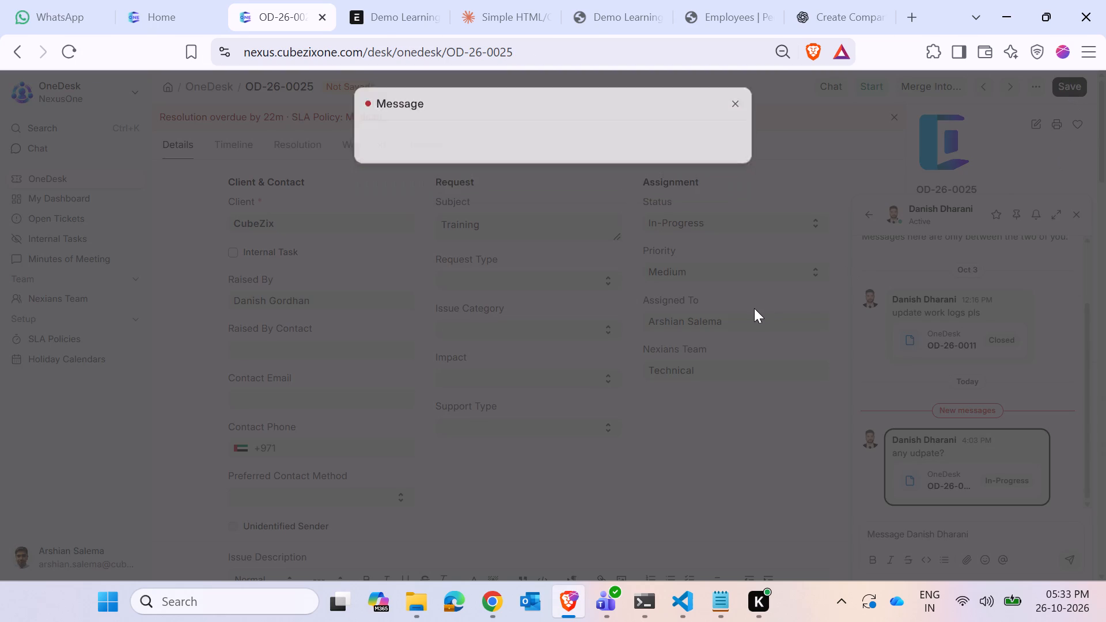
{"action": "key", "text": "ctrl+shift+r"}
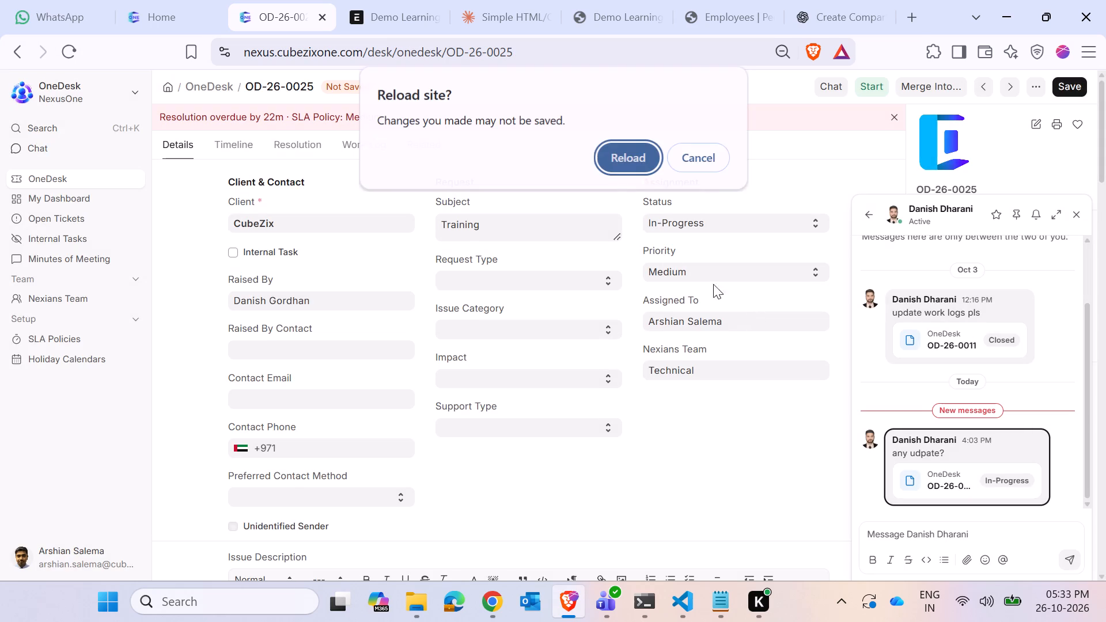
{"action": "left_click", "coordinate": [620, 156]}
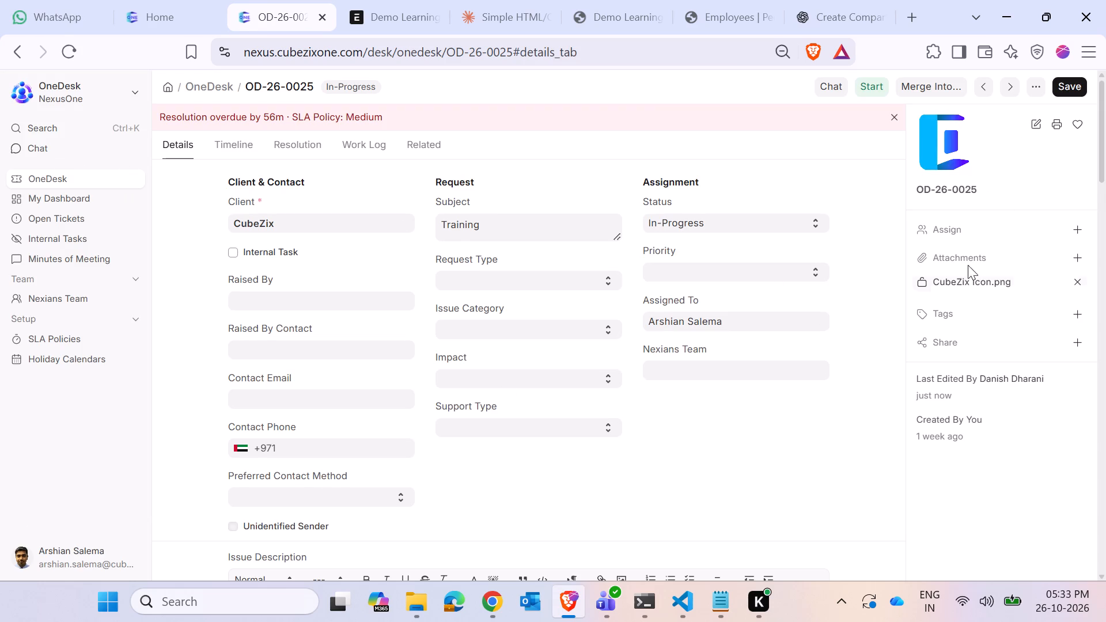
Reopen the colleague's chat about OD-26-0025 and review the ticket's issue description and activity for the requested update.
{"action": "left_click", "coordinate": [48, 138]}
{"action": "left_click", "coordinate": [164, 181]}
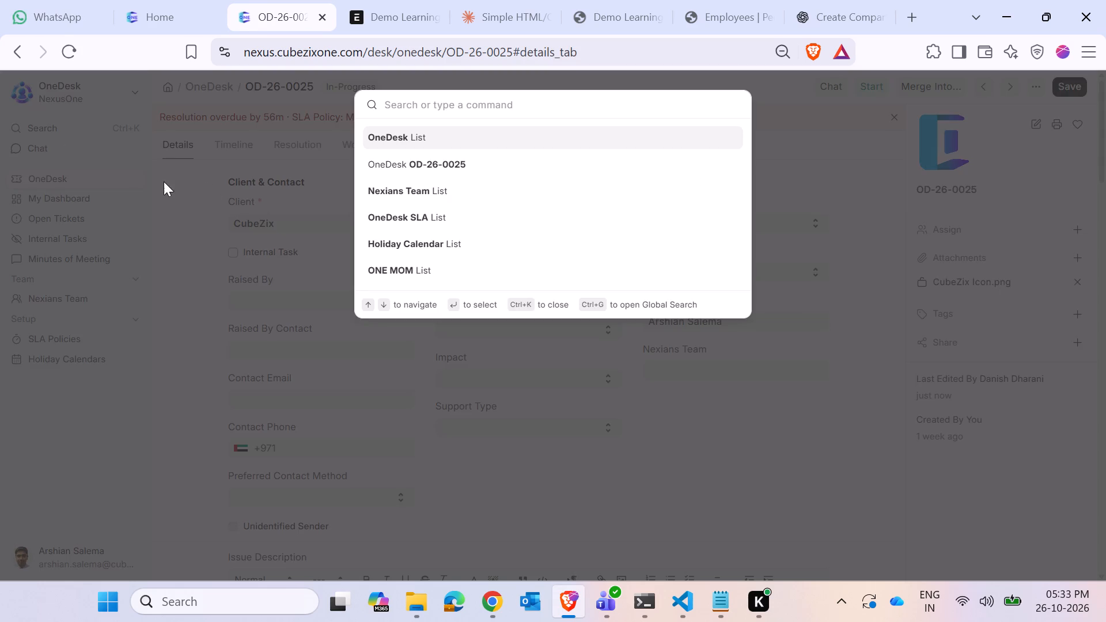
{"action": "left_click", "coordinate": [51, 151]}
{"action": "left_click", "coordinate": [955, 300]}
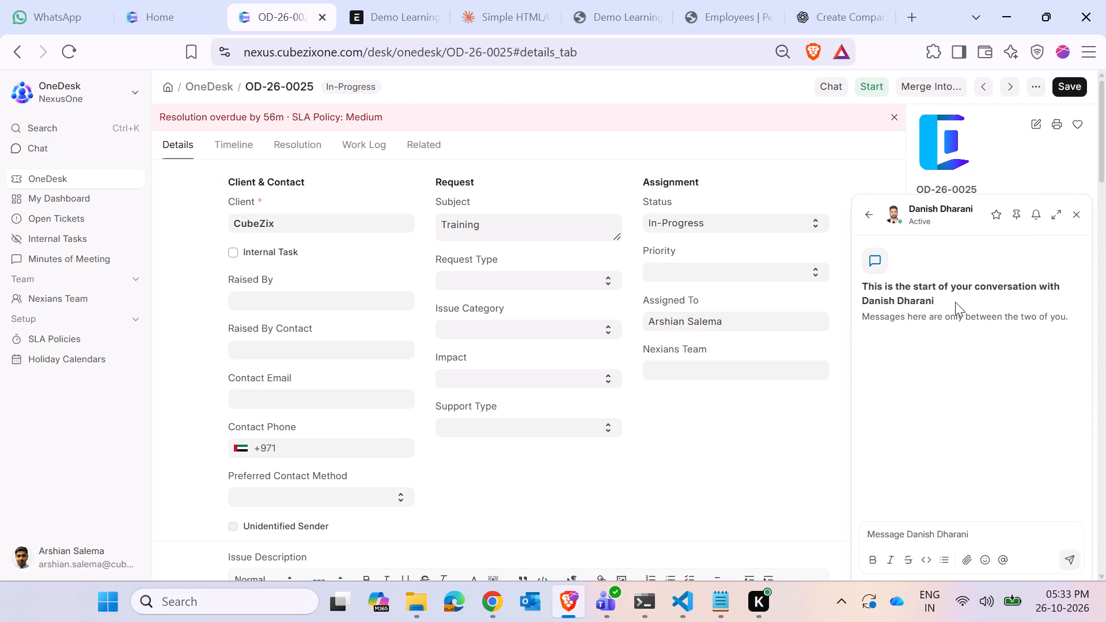
{"action": "left_click", "coordinate": [949, 465]}
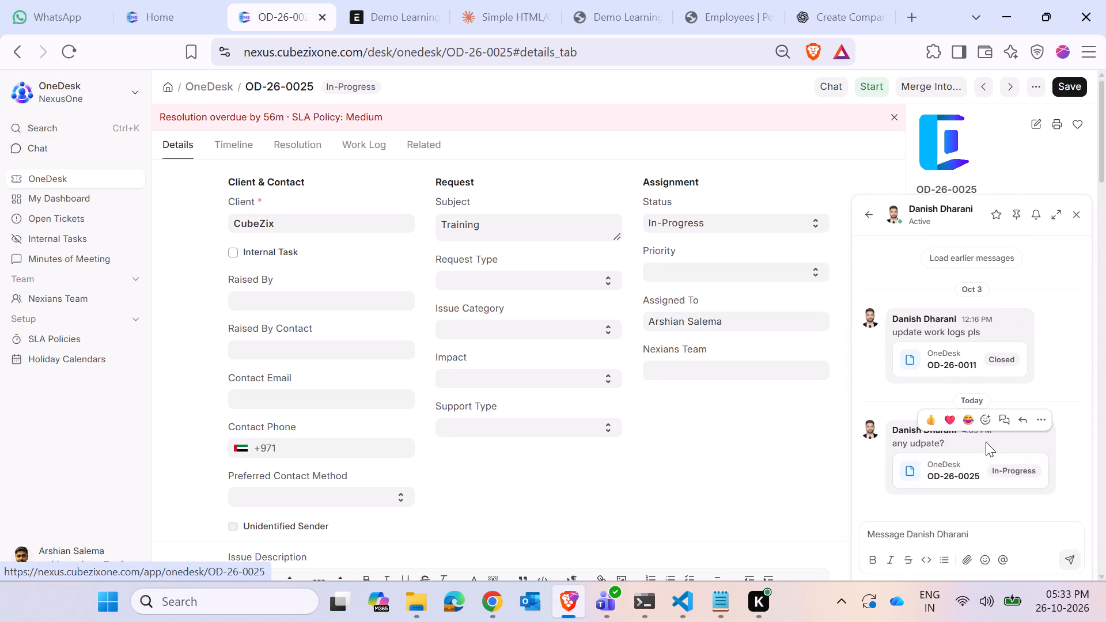
{"action": "scroll", "coordinate": [785, 454], "scroll_direction": "down", "scroll_amount": 1}
{"action": "left_click", "coordinate": [945, 534]}
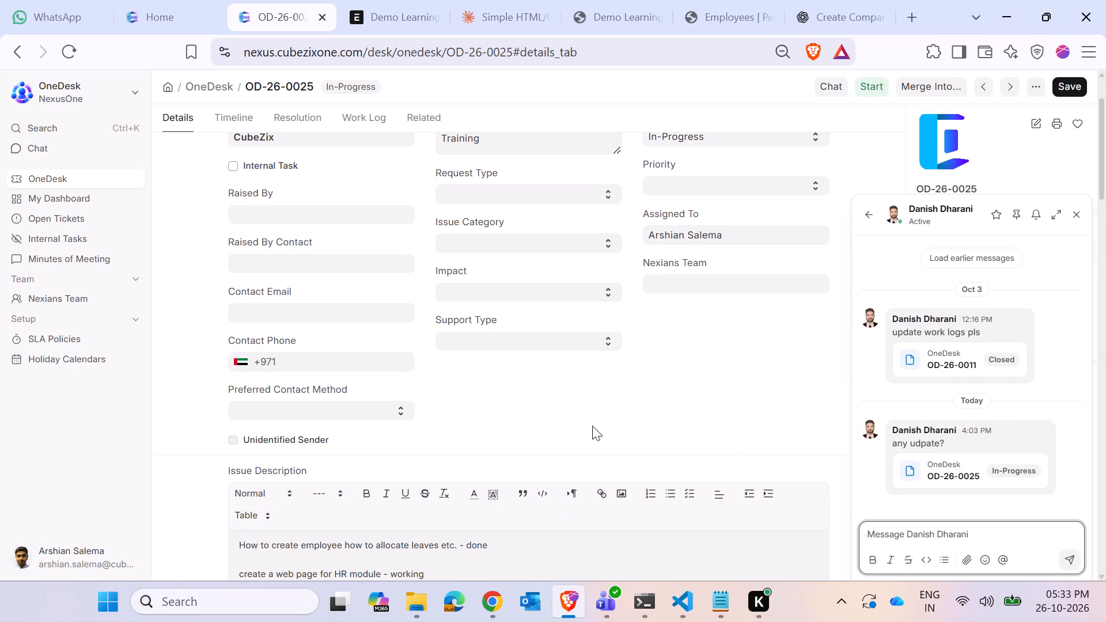
{"action": "scroll", "coordinate": [521, 404], "scroll_direction": "down", "scroll_amount": 3}
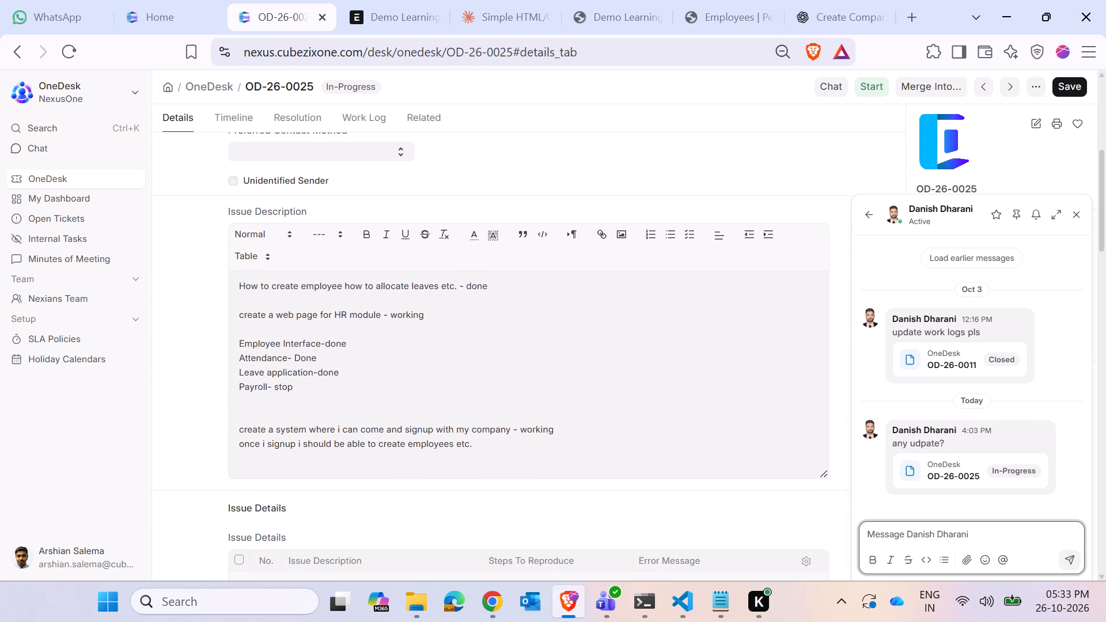
{"action": "scroll", "coordinate": [513, 429], "scroll_direction": "down", "scroll_amount": 3}
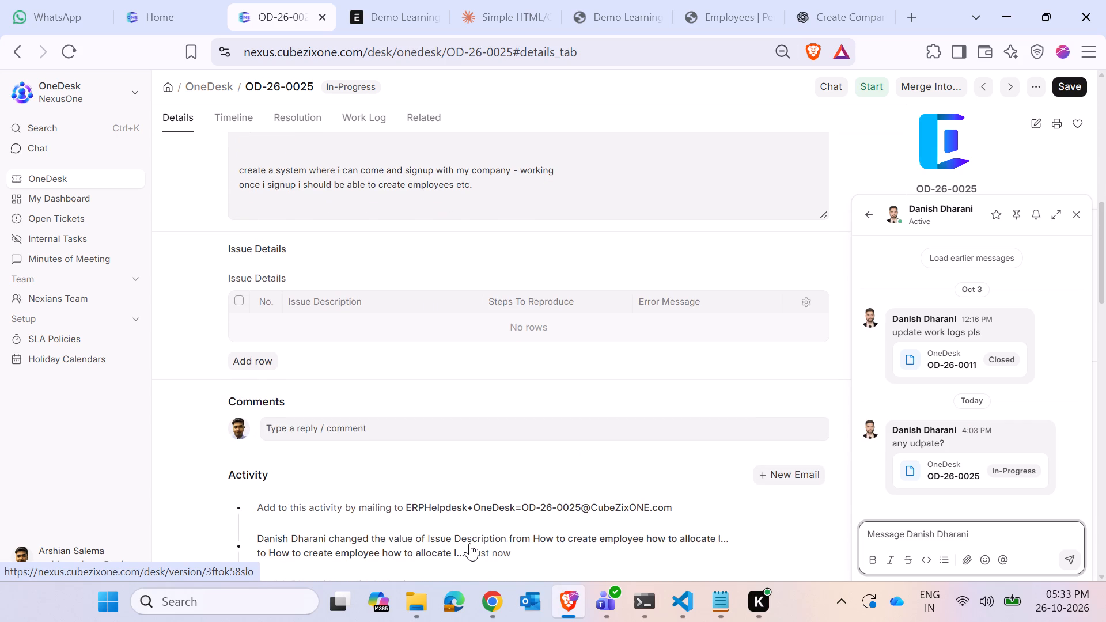
{"action": "scroll", "coordinate": [468, 544], "scroll_direction": "up", "scroll_amount": 1}
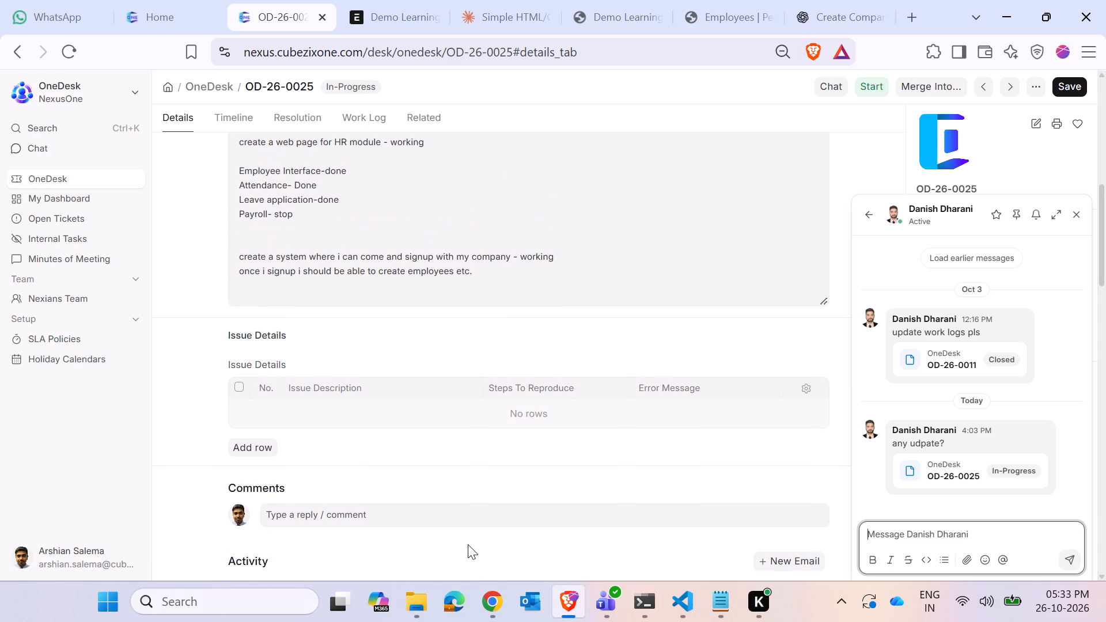
{"action": "scroll", "coordinate": [468, 544], "scroll_direction": "up", "scroll_amount": 1}
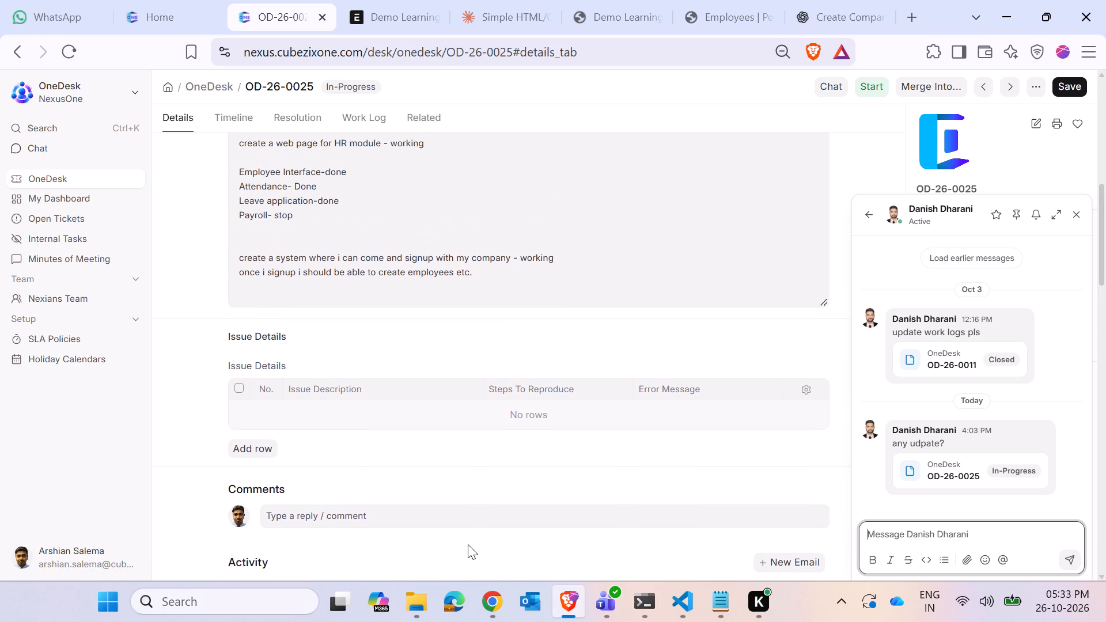
{"action": "scroll", "coordinate": [468, 544], "scroll_direction": "down", "scroll_amount": 2}
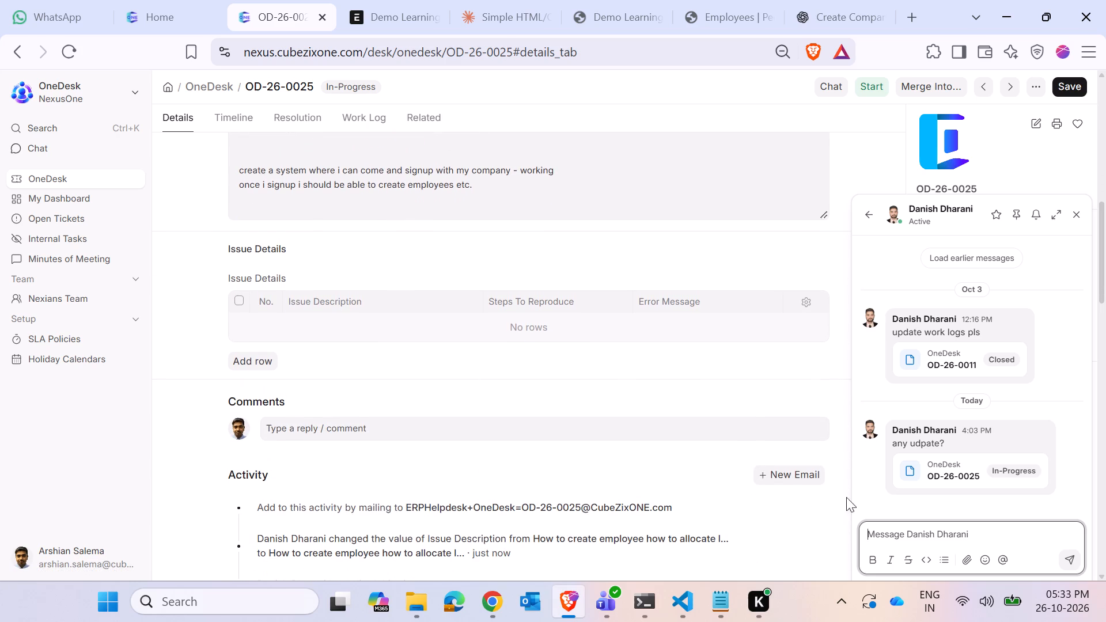
Start a chat reply to the colleague: "i am working on the task which you have assigned".
{"action": "left_click", "coordinate": [931, 474]}
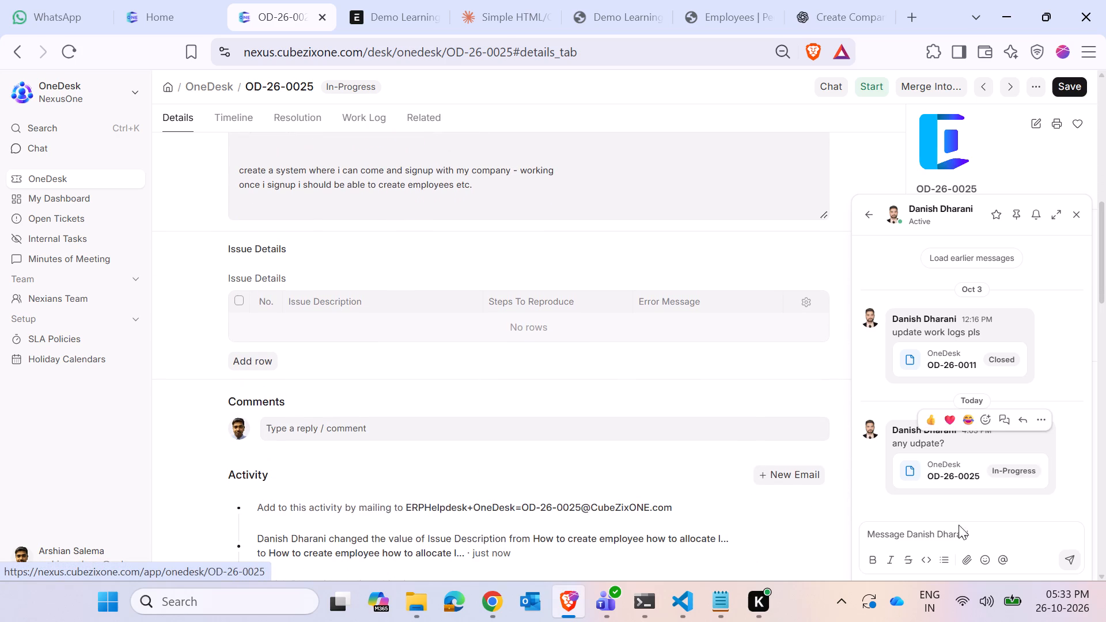
{"action": "left_click", "coordinate": [963, 530]}
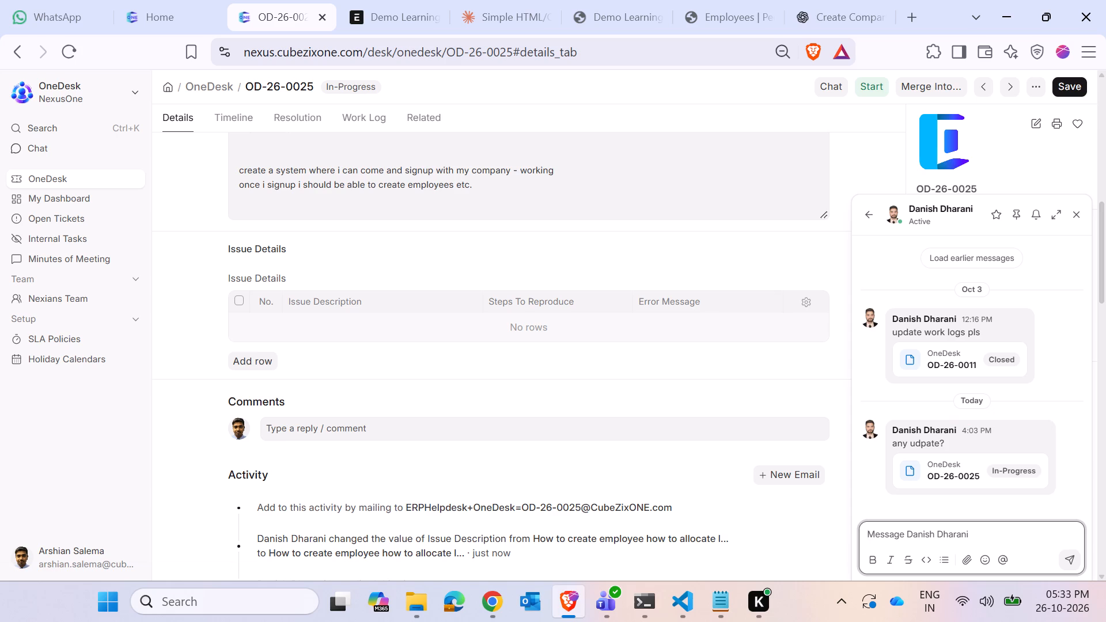
{"action": "type", "text": "wor"}
{"action": "key", "text": "BackSpace"}
{"action": "key", "text": "BackSpace"}
{"action": "key", "text": "BackSpace"}
{"action": "type", "text": "i hve"}
{"action": "key", "text": "space"}
{"action": "key", "text": "BackSpace"}
{"action": "key", "text": "BackSpace"}
{"action": "key", "text": "BackSpace"}
{"action": "key", "text": "BackSpace"}
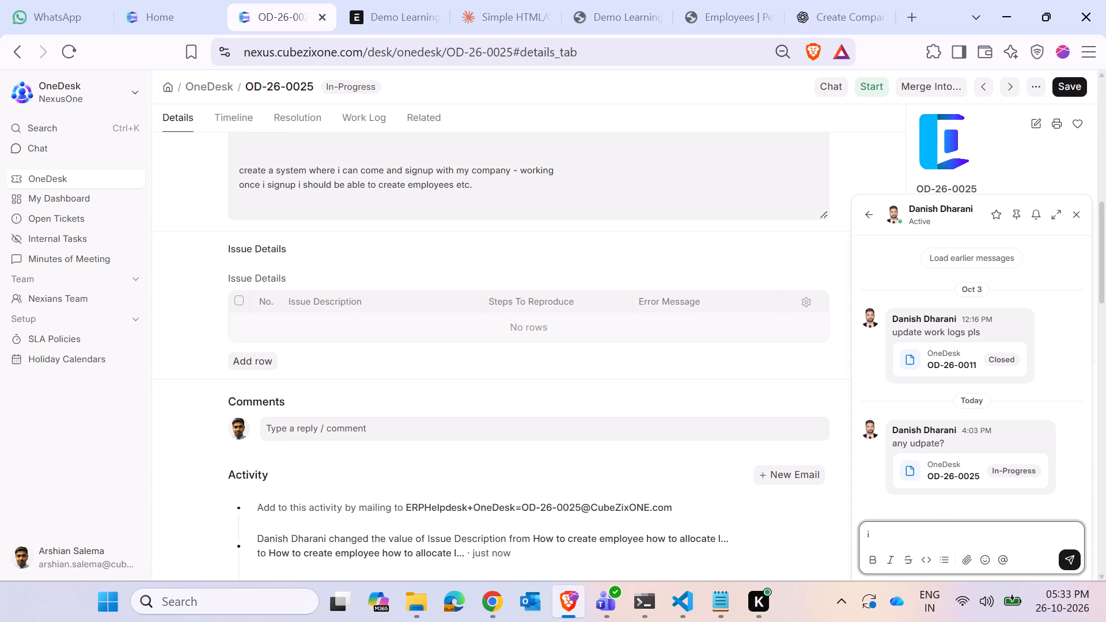
{"action": "type", "text": "am working"}
{"action": "key", "text": "space"}
{"action": "type", "text": "on the task whihch"}
{"action": "key", "text": "space"}
{"action": "key", "text": "BackSpace"}
{"action": "key", "text": "BackSpace"}
{"action": "key", "text": "BackSpace"}
{"action": "key", "text": "BackSpace"}
{"action": "type", "text": "ch you have assigned"}
{"action": "key", "text": "space"}
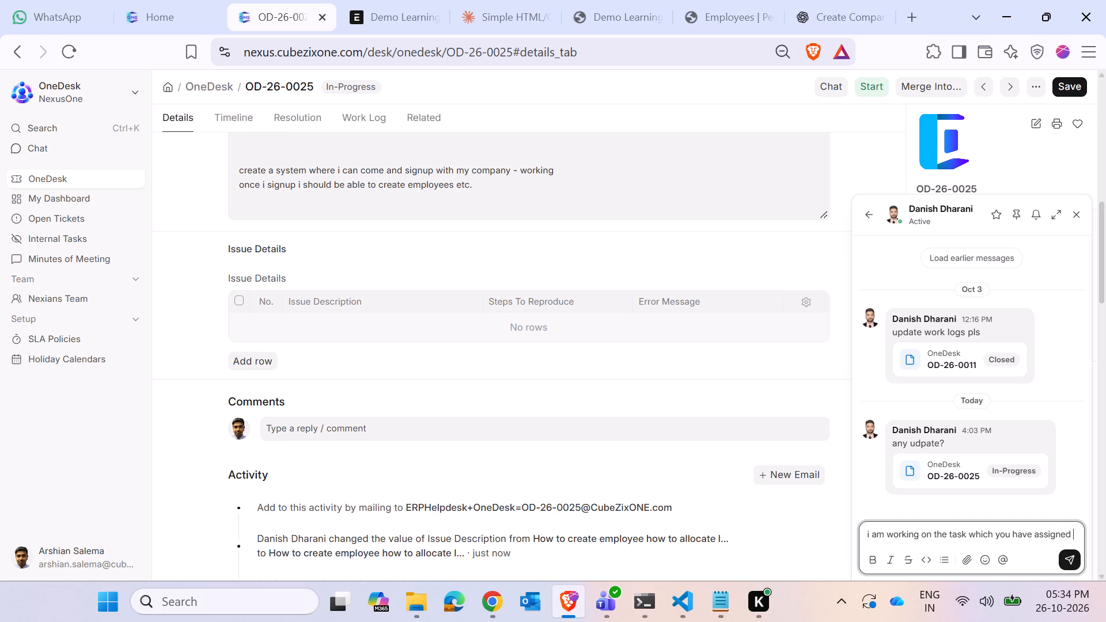
Continue the draft reply with "for now i have created a login page".
{"action": "type", "text": "for now i have creted"}
{"action": "key", "text": "space"}
{"action": "key", "text": "space"}
{"action": "key", "text": "BackSpace"}
{"action": "key", "text": "BackSpace"}
{"action": "key", "text": "BackSpace"}
{"action": "key", "text": "BackSpace"}
{"action": "key", "text": "BackSpace"}
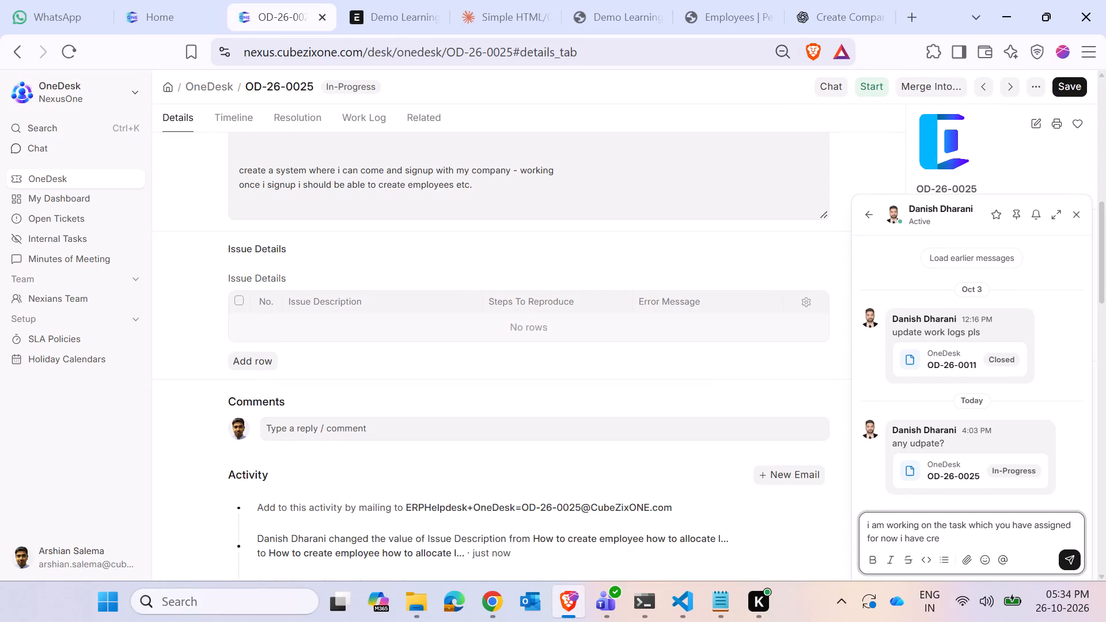
{"action": "type", "text": "ated a login pge"}
{"action": "key", "text": "space"}
{"action": "key", "text": "BackSpace"}
{"action": "key", "text": "BackSpace"}
{"action": "key", "text": "BackSpace"}
{"action": "type", "text": "age"}
{"action": "key", "text": "space"}
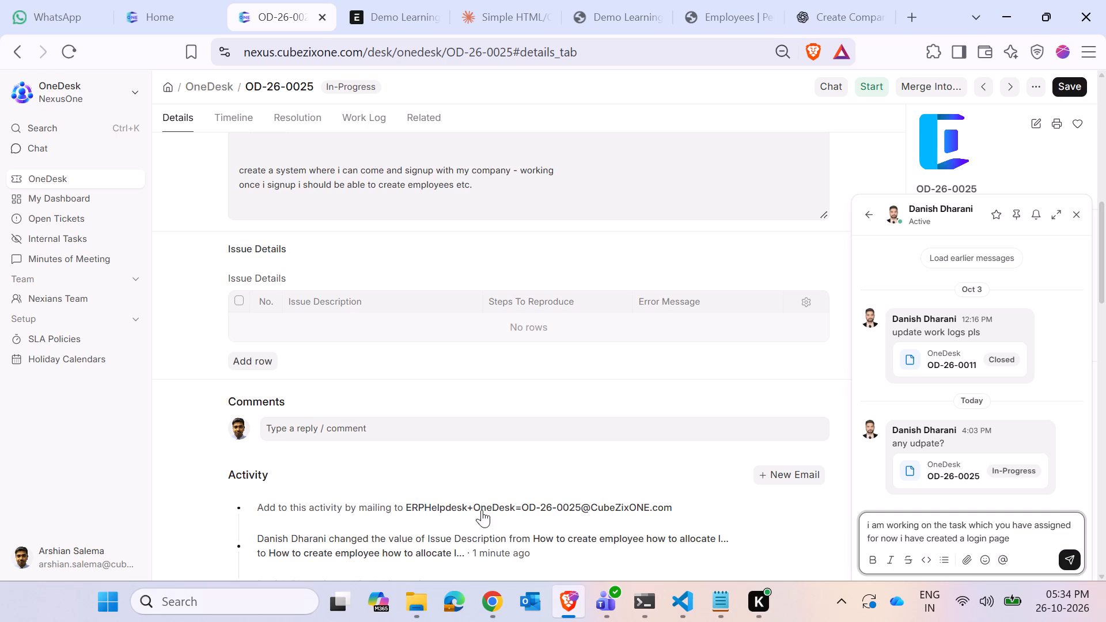
Recheck the issue description and insert "some time before" after "assigned" in the draft reply.
{"action": "scroll", "coordinate": [471, 513], "scroll_direction": "up", "scroll_amount": 2}
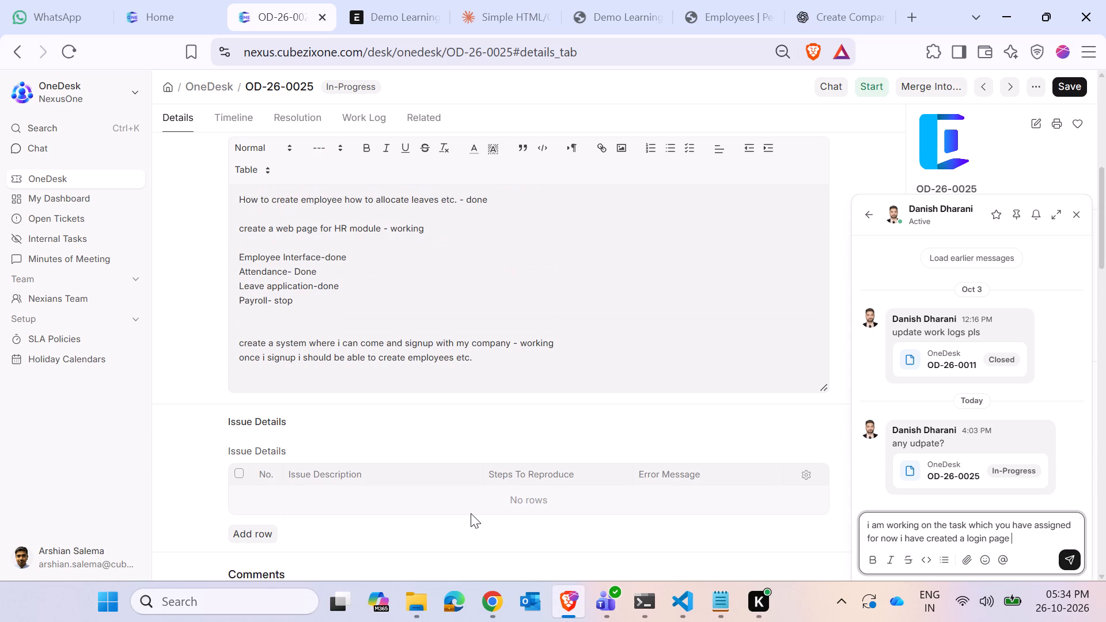
{"action": "scroll", "coordinate": [471, 513], "scroll_direction": "down", "scroll_amount": 1}
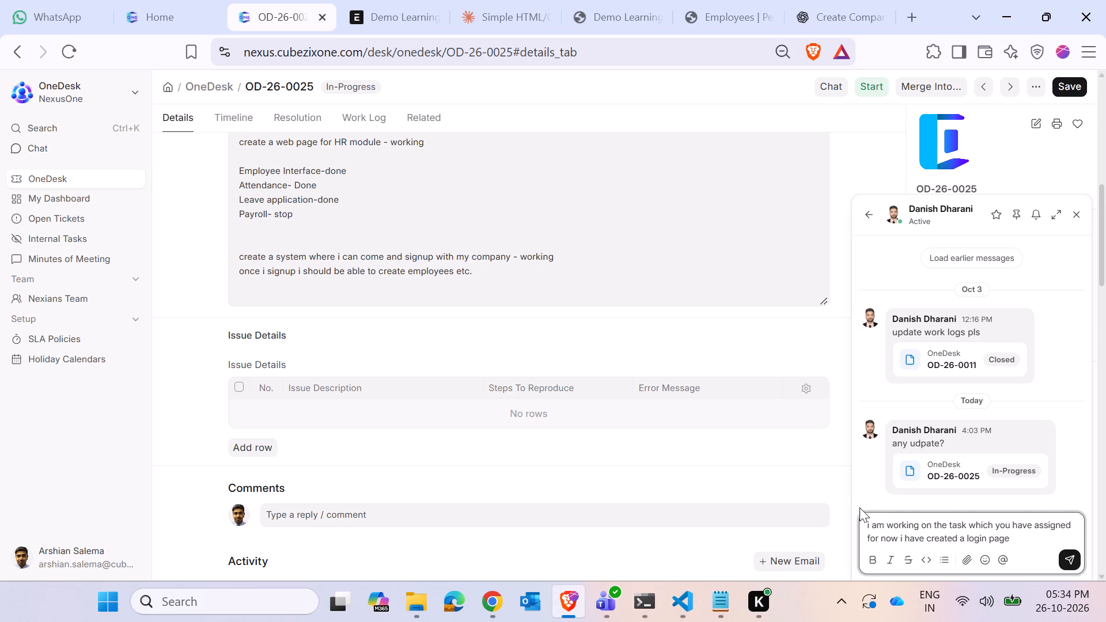
{"action": "left_click", "coordinate": [1073, 529]}
{"action": "type", "text": "some th"}
{"action": "key", "text": "BackSpace"}
{"action": "type", "text": "ime bed"}
{"action": "key", "text": "BackSpace"}
{"action": "type", "text": "fore"}
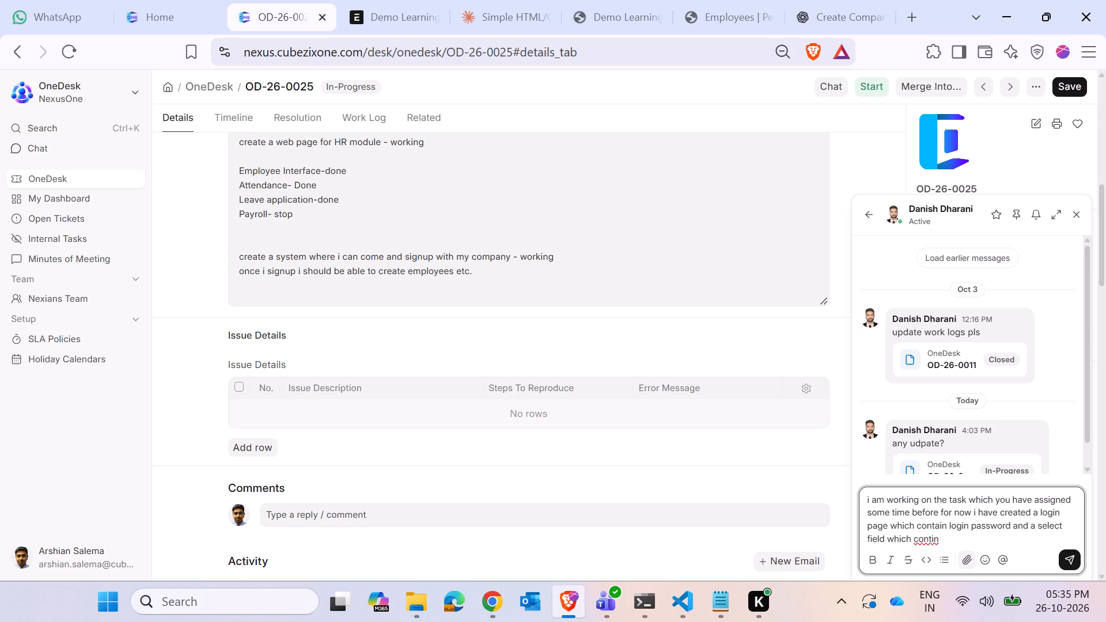
Continue the draft reply after "a select field which" with "contain the company".
{"action": "key", "text": "BackSpace"}
{"action": "key", "text": "BackSpace"}
{"action": "type", "text": "ain the"}
{"action": "key", "text": "space"}
{"action": "key", "text": "BackSpace"}
{"action": "key", "text": "BackSpace"}
{"action": "key", "text": "BackSpace"}
{"action": "key", "text": "BackSpace"}
{"action": "key", "text": "BackSpace"}
{"action": "key", "text": "BackSpace"}
{"action": "key", "text": "BackSpace"}
{"action": "key", "text": "BackSpace"}
{"action": "key", "text": "BackSpace"}
{"action": "type", "text": "ain"}
{"action": "key", "text": "space"}
{"action": "type", "text": "the c"}
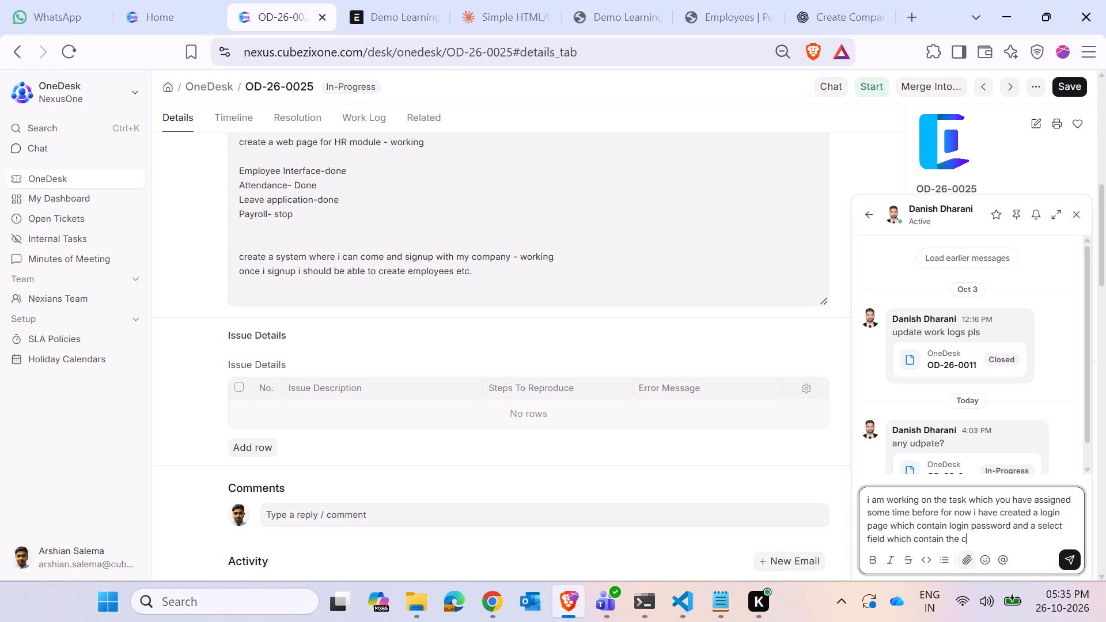
{"action": "type", "text": "on"}
{"action": "key", "text": "BackSpace"}
{"action": "type", "text": "mpanyt"}
{"action": "key", "text": "BackSpace"}
{"action": "key", "text": "space"}
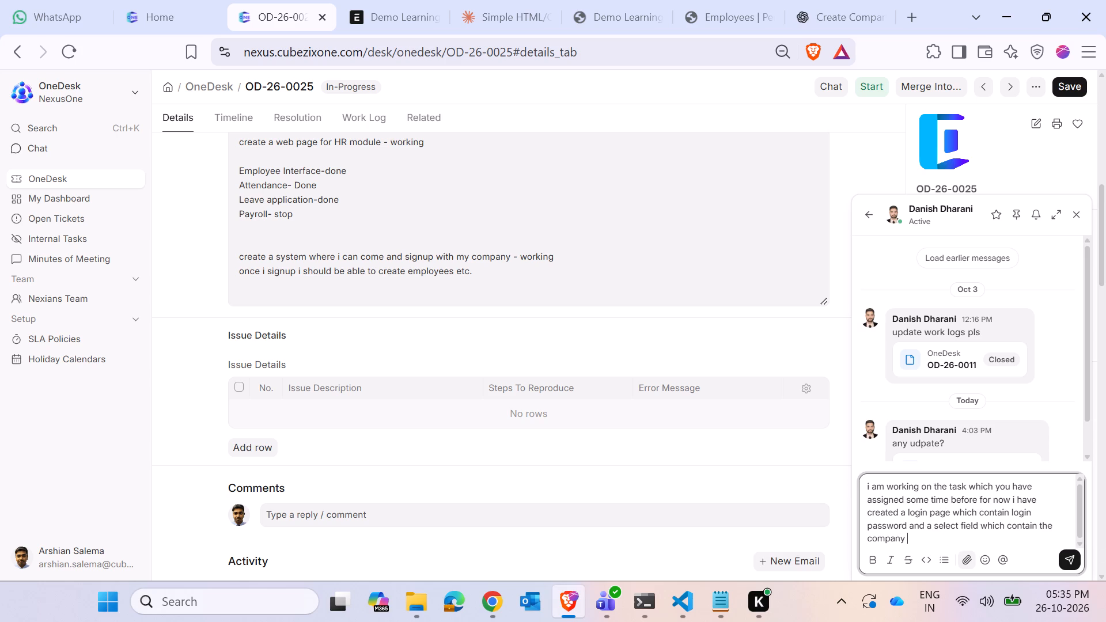
Continue the draft reply with "and now i will create interface which show hr dashboard", followed by the phrase about matching the company.
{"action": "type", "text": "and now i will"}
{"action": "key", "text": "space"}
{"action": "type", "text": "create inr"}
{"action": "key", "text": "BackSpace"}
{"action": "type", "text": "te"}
Complete the word "interface" in the draft reply's sentence about the HR dashboard.
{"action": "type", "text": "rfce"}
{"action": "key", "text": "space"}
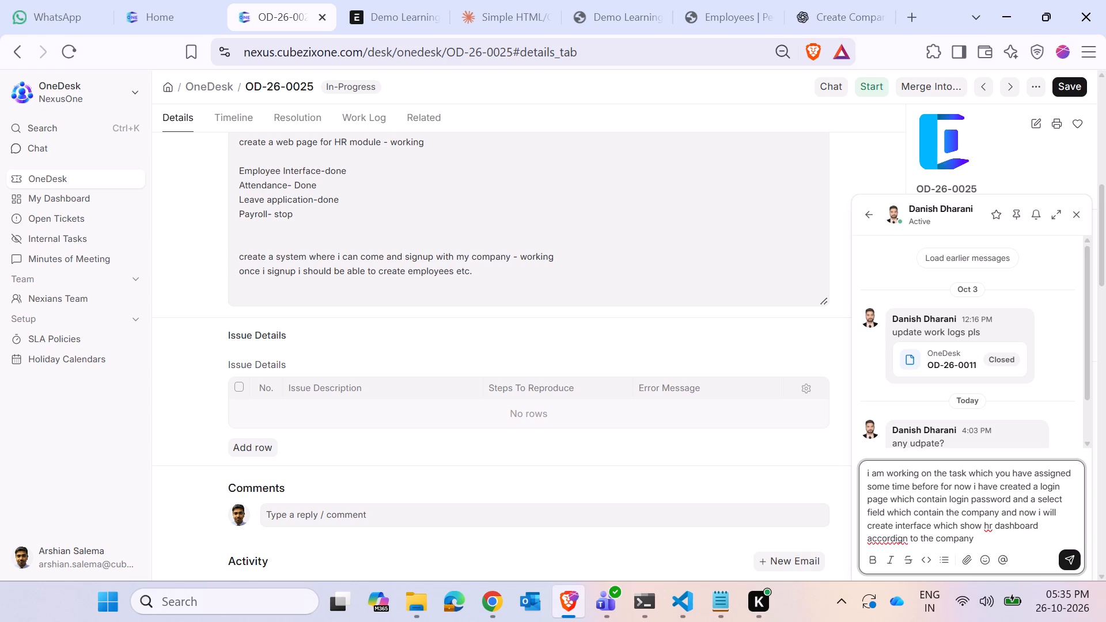
{"action": "left_click", "coordinate": [904, 544]}
{"action": "key", "text": "BackSpace"}
{"action": "key", "text": "Right"}
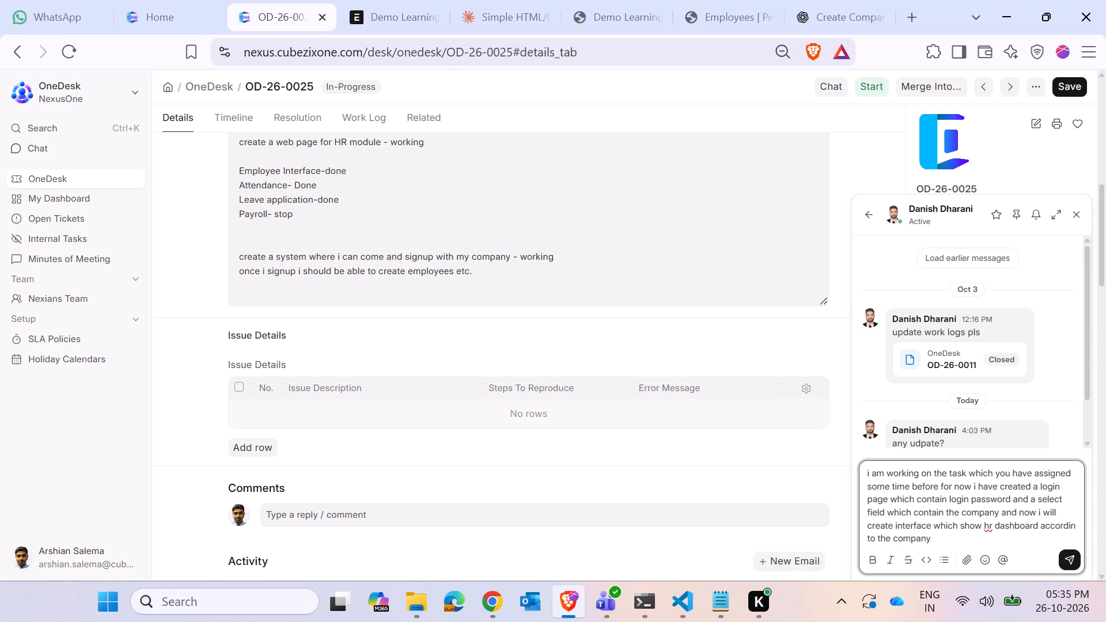
{"action": "key", "text": "g"}
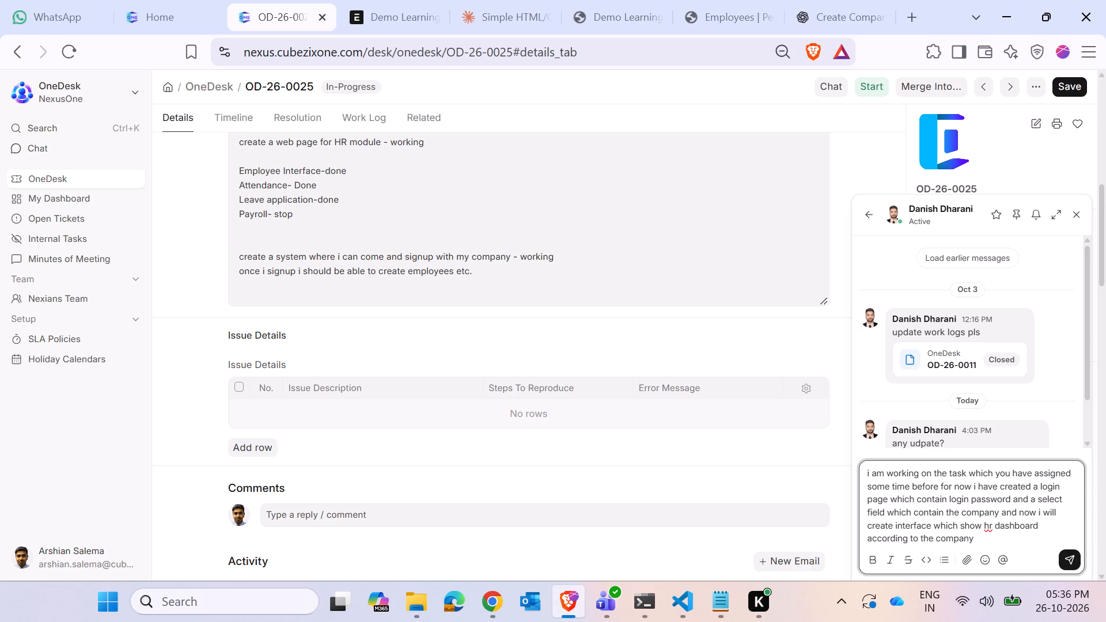
End the draft reply with a period and send it to the colleague.
{"action": "left_click", "coordinate": [995, 534]}
{"action": "key", "text": "period"}
{"action": "key", "text": "Return"}
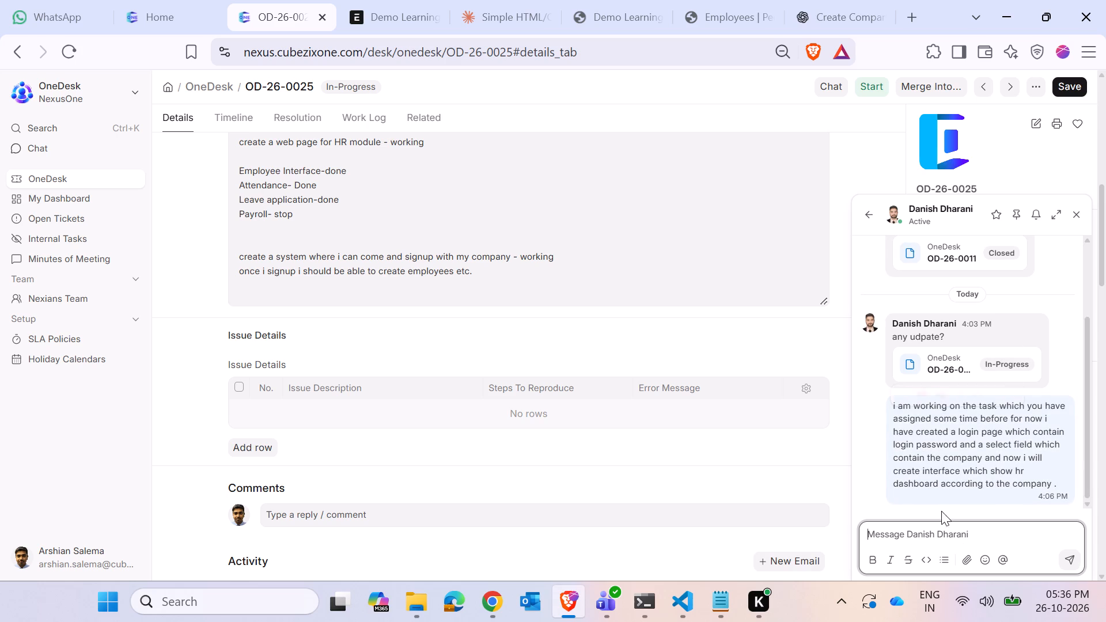
Copy the ticket number OD-26-0025 from the page heading into a new chat message to the colleague.
{"action": "left_click", "coordinate": [935, 537]}
{"action": "scroll", "coordinate": [461, 317], "scroll_direction": "up", "scroll_amount": 4}
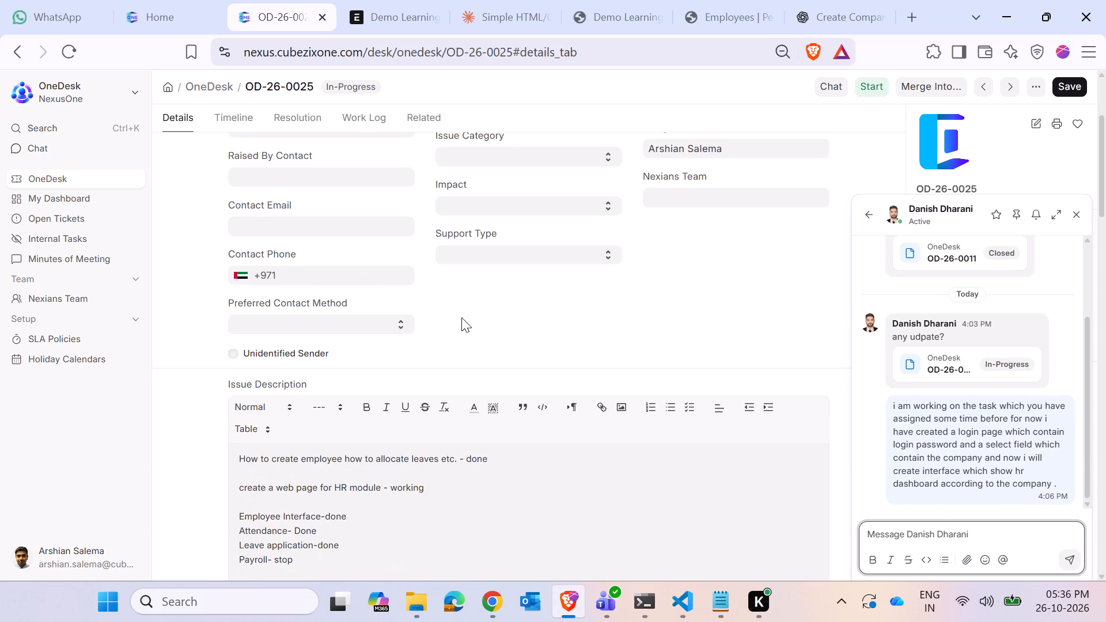
{"action": "scroll", "coordinate": [461, 317], "scroll_direction": "up", "scroll_amount": 4}
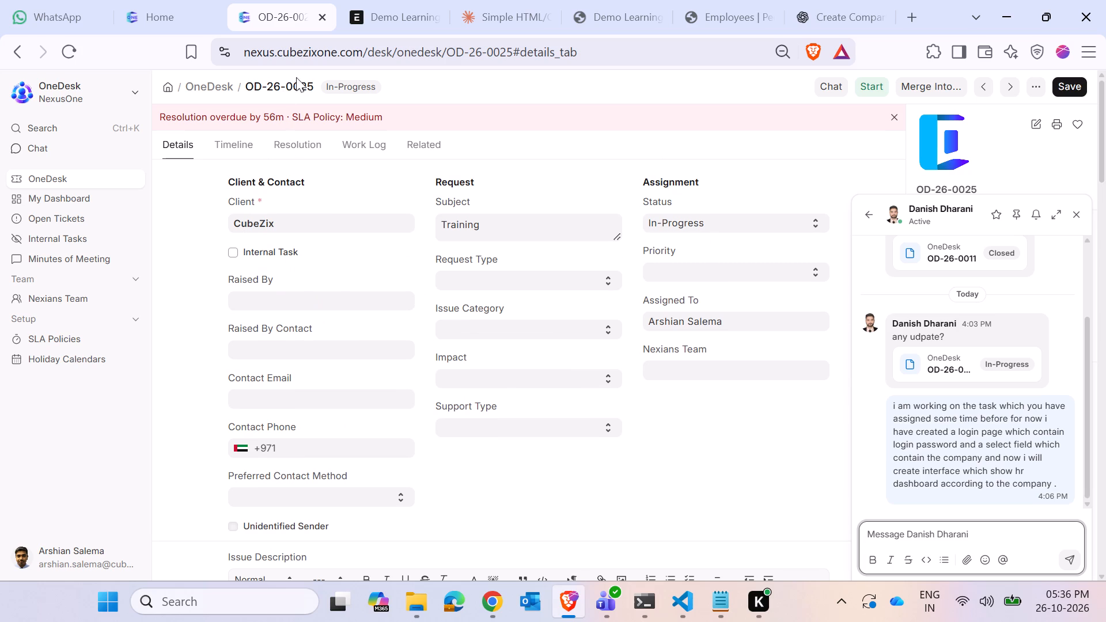
{"action": "left_click_drag", "start_coordinate": [311, 85], "coordinate": [247, 91]}
{"action": "key", "text": "ctrl+c"}
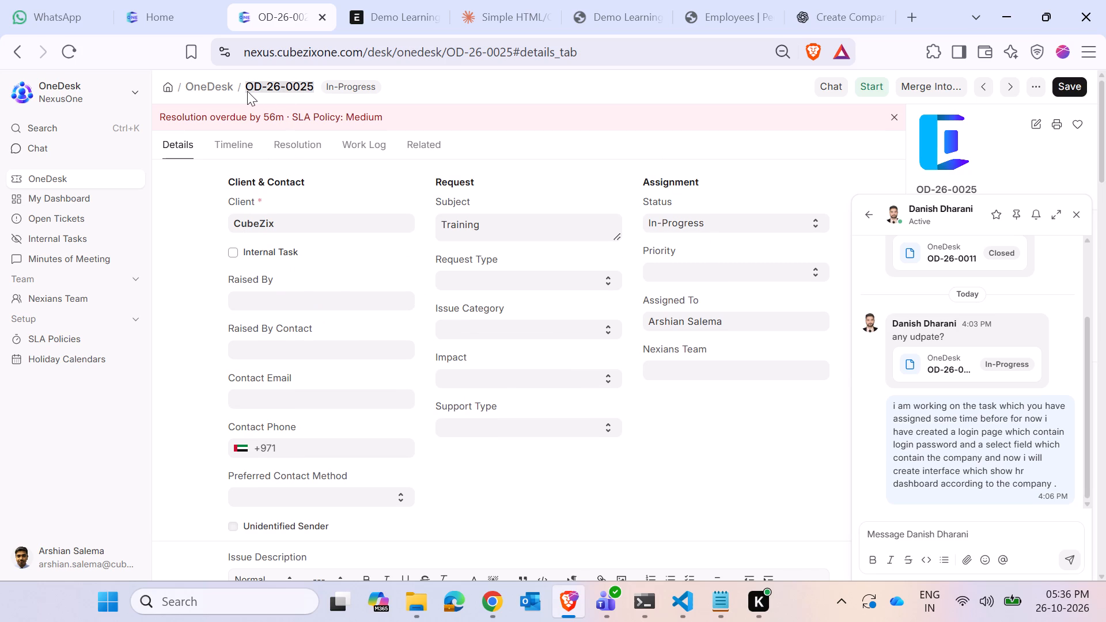
{"action": "left_click", "coordinate": [936, 537]}
{"action": "key", "text": "ctrl+v"}
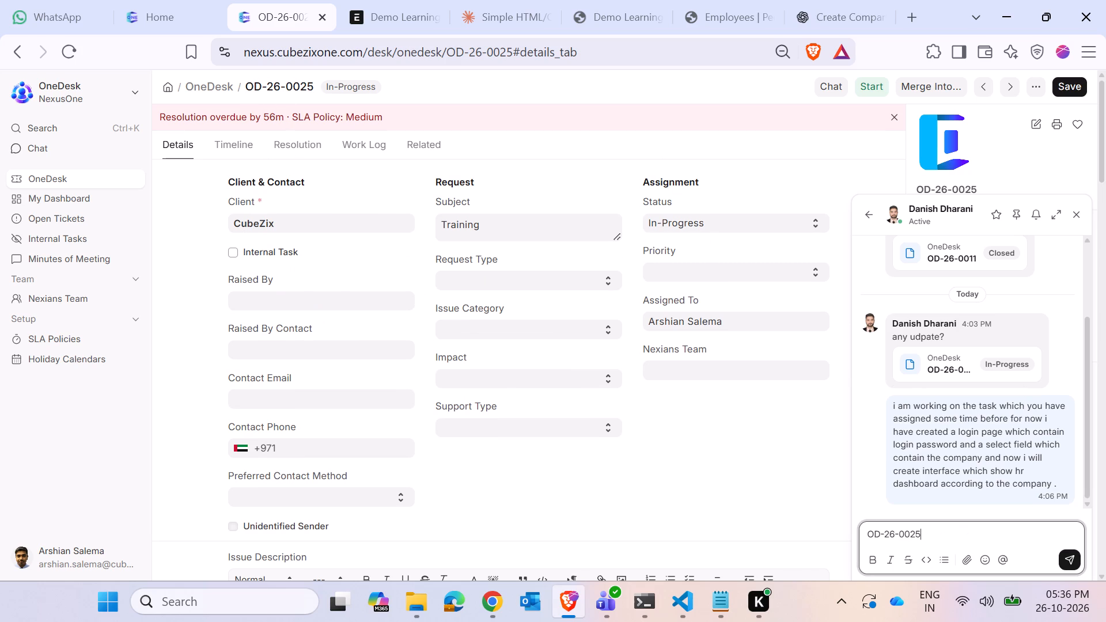
Add "should i create new one desk or i continue in the desk only" on a new line below the ticket number and send the message.
{"action": "key", "text": "shift+Return"}
{"action": "type", "text": "should i crete"}
{"action": "key", "text": "BackSpace"}
{"action": "key", "text": "BackSpace"}
{"action": "type", "text": "ate new one se"}
{"action": "key", "text": "BackSpace"}
{"action": "key", "text": "BackSpace"}
{"action": "type", "text": "desk or i contui"}
{"action": "key", "text": "BackSpace"}
{"action": "key", "text": "BackSpace"}
{"action": "type", "text": "inue"}
{"action": "key", "text": "space"}
{"action": "type", "text": "in the desk only"}
{"action": "key", "text": "Return"}
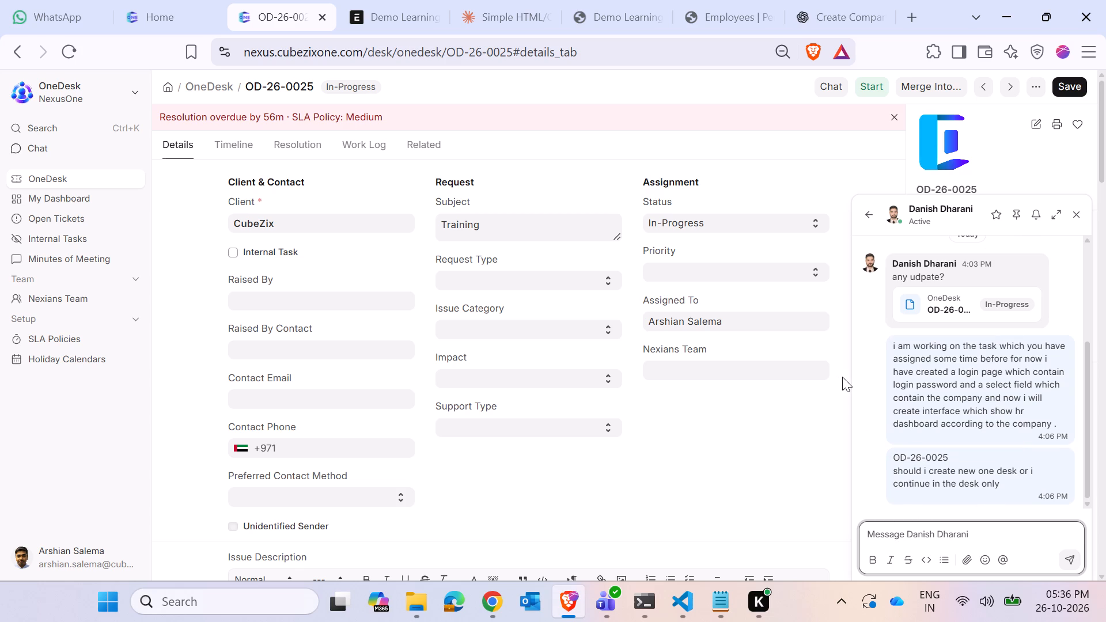
Close the colleague's chat window over the ticket.
{"action": "scroll", "coordinate": [842, 377], "scroll_direction": "up", "scroll_amount": 6}
{"action": "scroll", "coordinate": [886, 371], "scroll_direction": "down", "scroll_amount": 3}
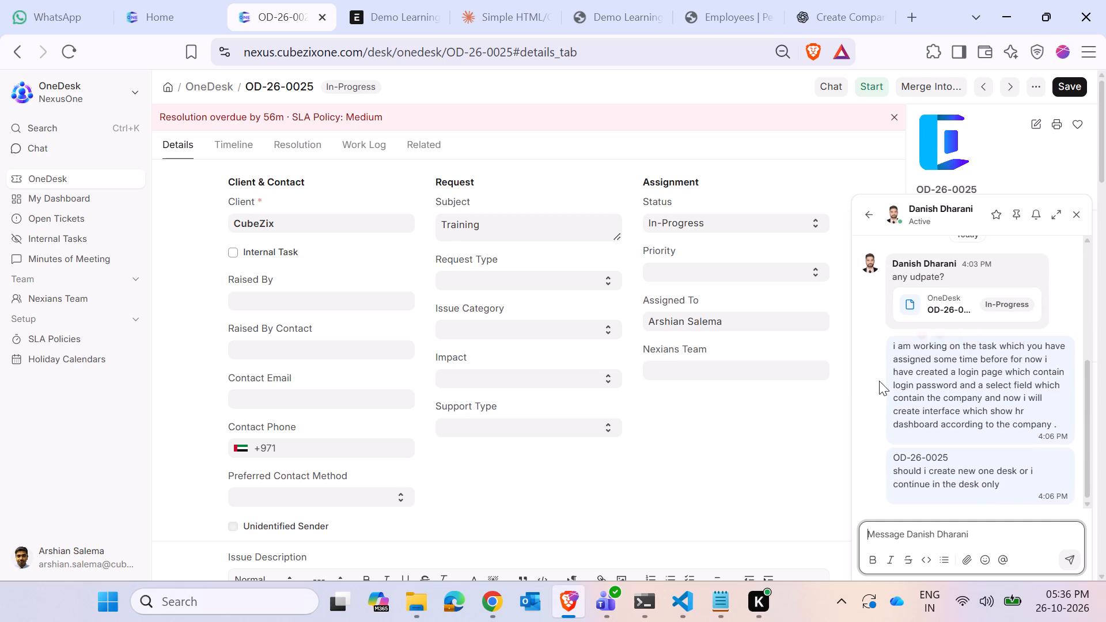
{"action": "left_click", "coordinate": [1081, 215]}
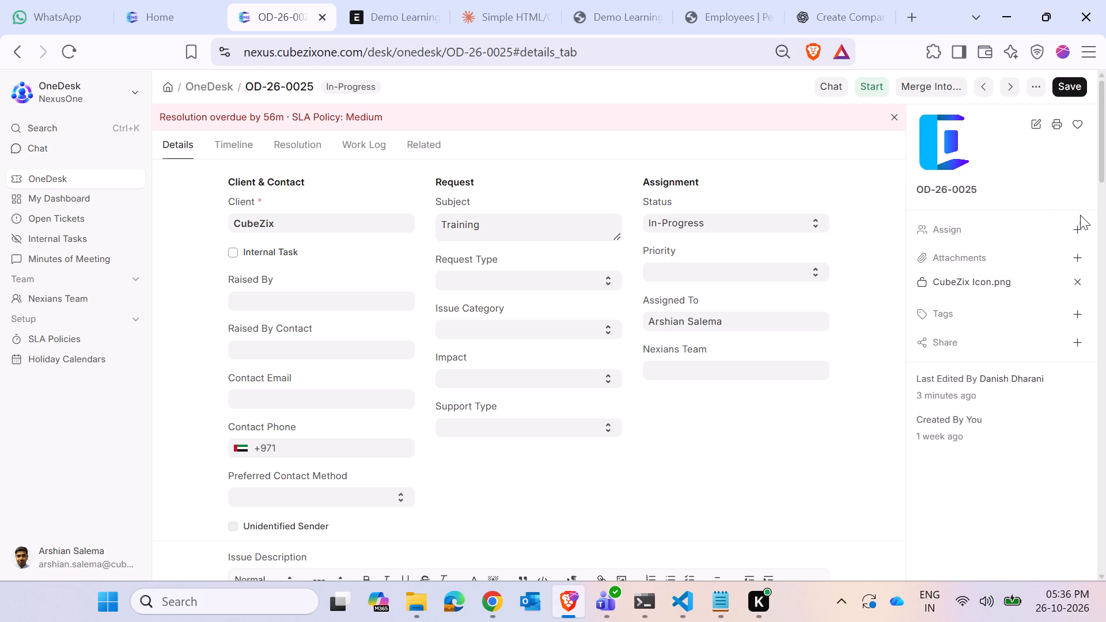
Look over the ticket's details and issue description again.
{"action": "scroll", "coordinate": [790, 252], "scroll_direction": "down", "scroll_amount": 2}
{"action": "scroll", "coordinate": [790, 253], "scroll_direction": "up", "scroll_amount": 2}
{"action": "scroll", "coordinate": [790, 253], "scroll_direction": "down", "scroll_amount": 2}
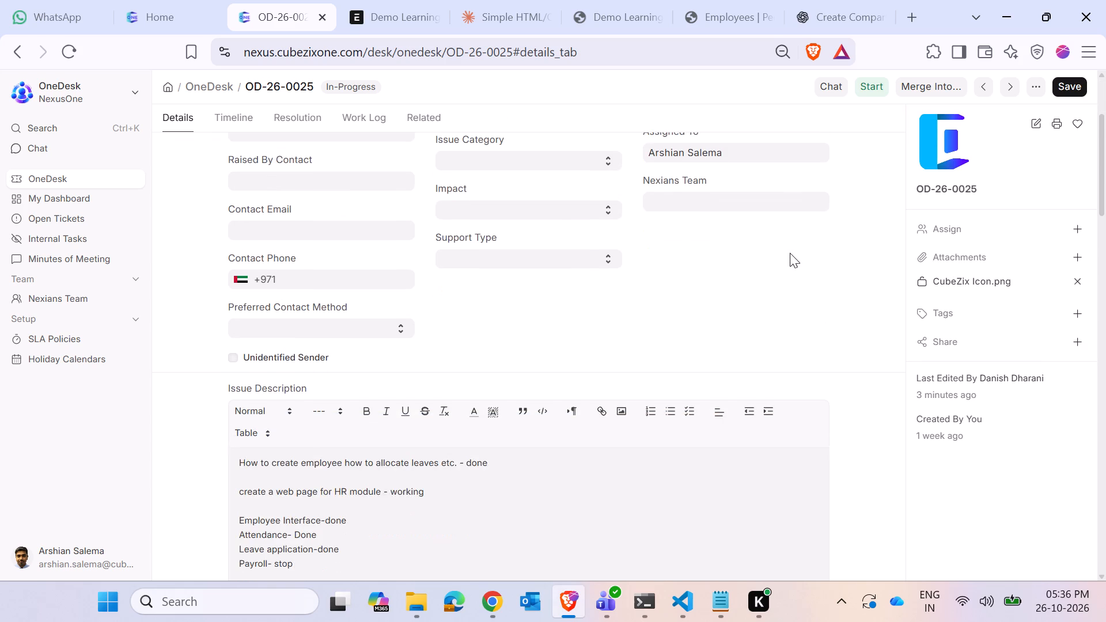
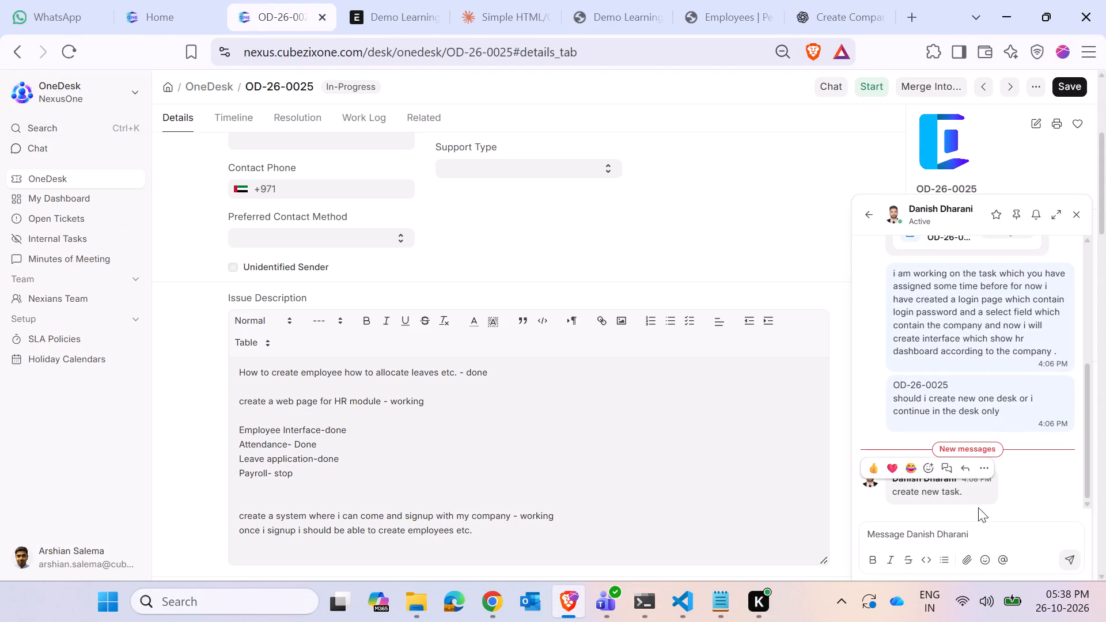
Reply "ok sir" to the colleague in the chat.
{"action": "left_click", "coordinate": [955, 538]}
{"action": "type", "text": "ok sir"}
{"action": "key", "text": "Return"}
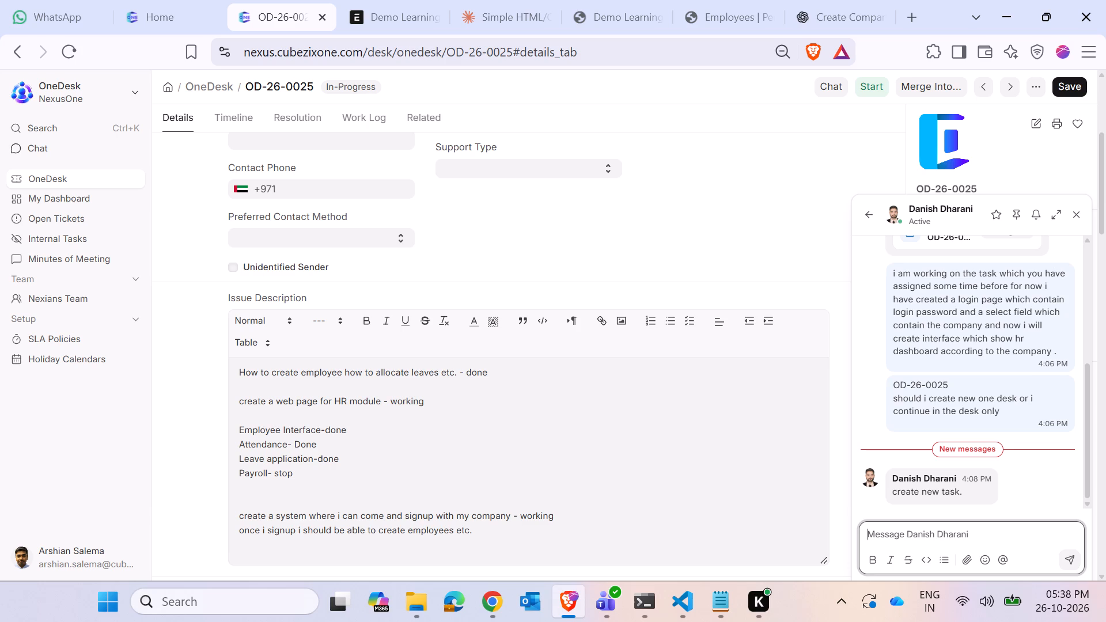
Set the status of ticket OD-26-0025 to On Hold and save the ticket.
{"action": "scroll", "coordinate": [594, 220], "scroll_direction": "up", "scroll_amount": 3}
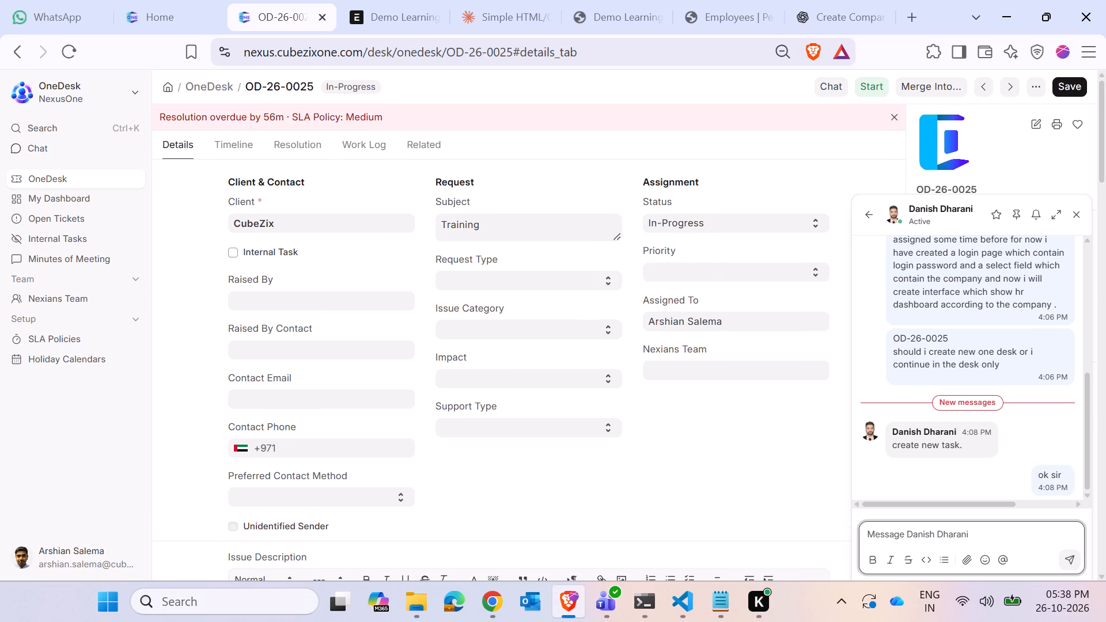
{"action": "left_click", "coordinate": [718, 222]}
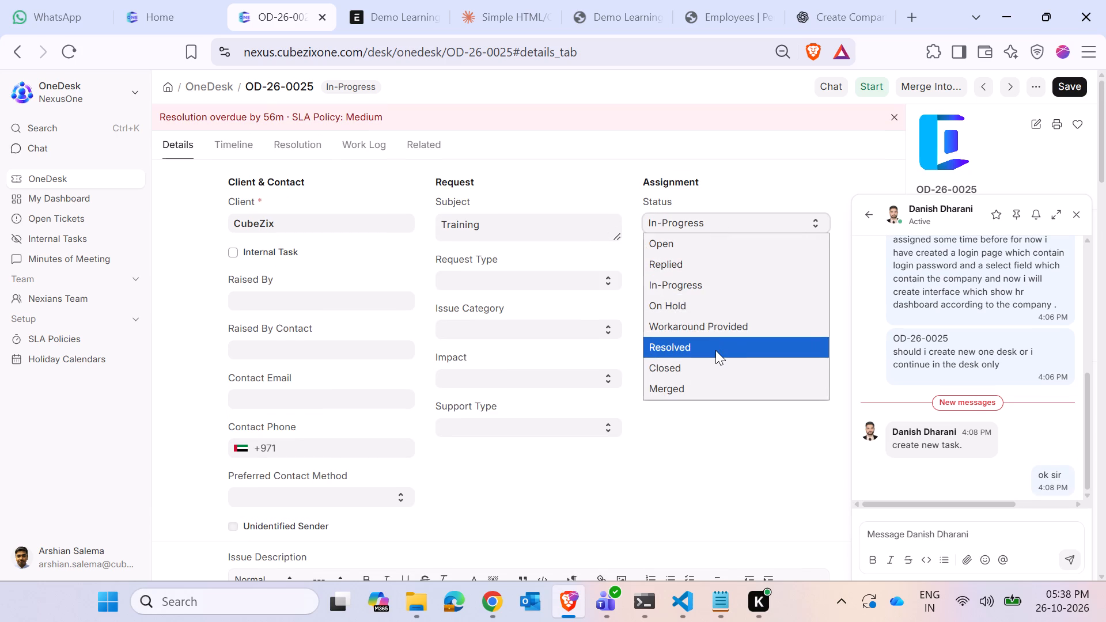
{"action": "left_click", "coordinate": [717, 312]}
{"action": "left_click", "coordinate": [1080, 81]}
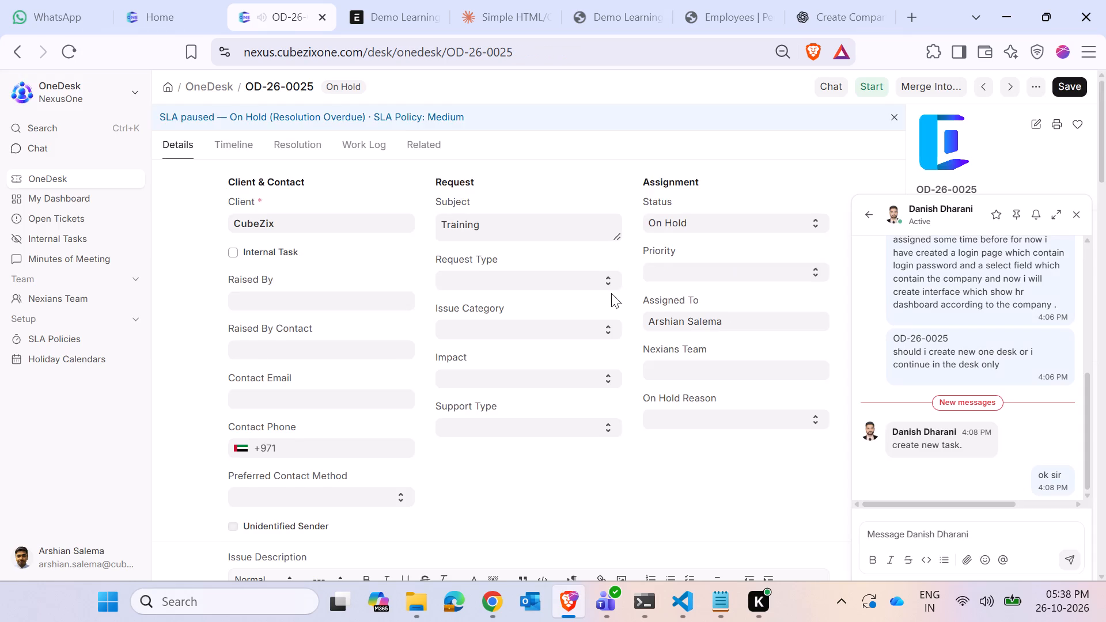
Copy the last two lines of the issue description, about the company signup system and creating employees.
{"action": "scroll", "coordinate": [611, 293], "scroll_direction": "down", "scroll_amount": 4}
{"action": "left_click_drag", "start_coordinate": [474, 449], "coordinate": [293, 428]}
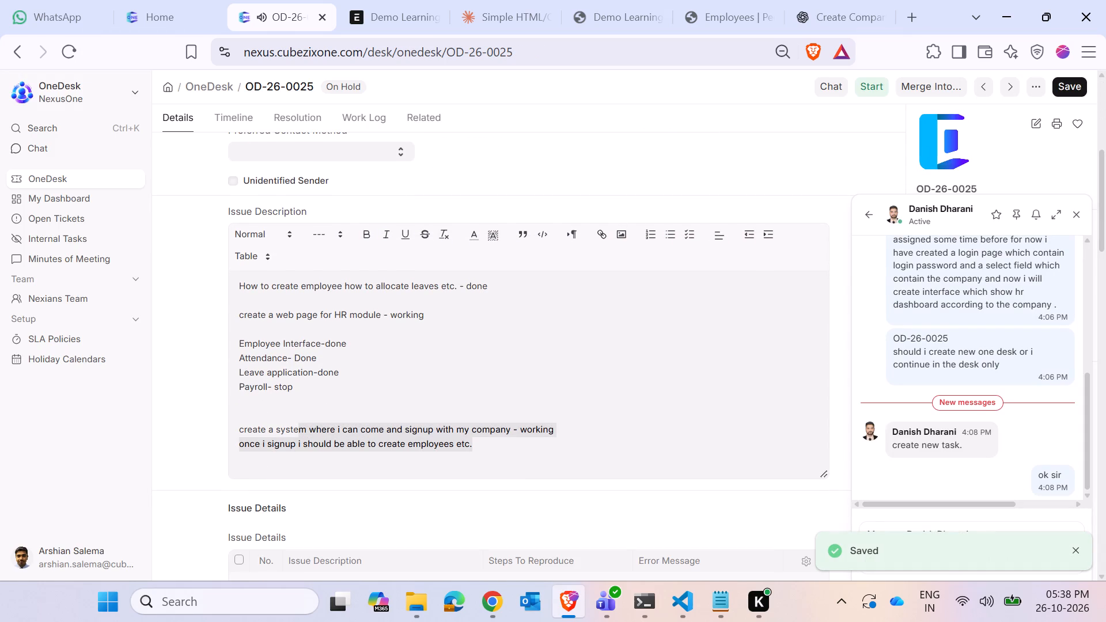
{"action": "left_click_drag", "start_coordinate": [293, 428], "coordinate": [238, 434]}
{"action": "key", "text": "ctrl+c"}
{"action": "key", "text": "ctrl+c"}
{"action": "key", "text": "ctrl+c"}
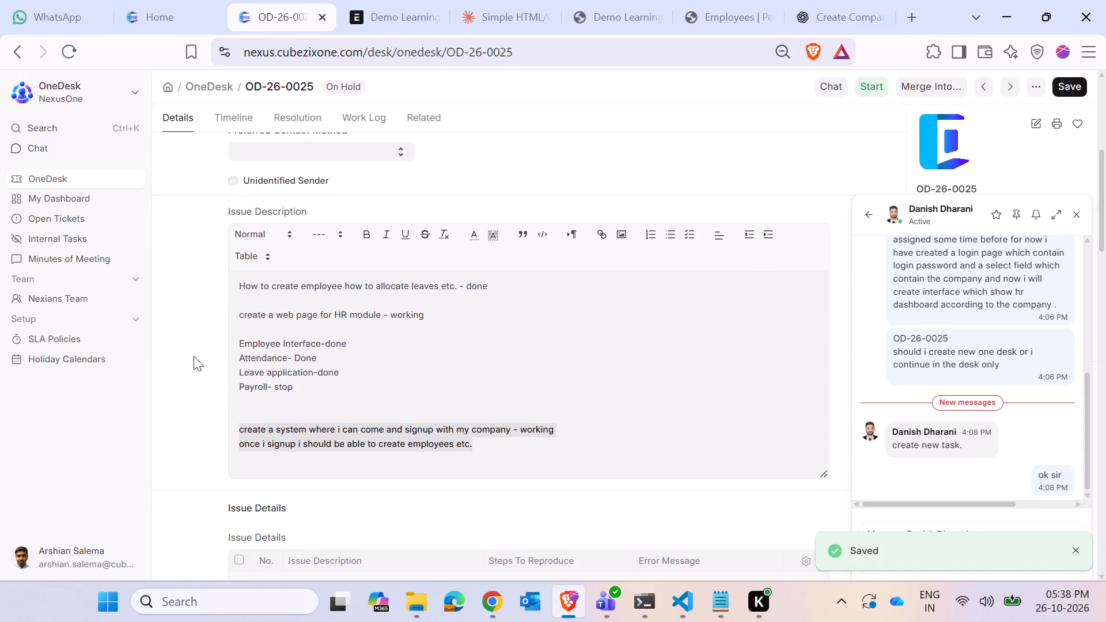
Return to the OneDesk ticket list and start a new ticket.
{"action": "scroll", "coordinate": [172, 322], "scroll_direction": "up", "scroll_amount": 3}
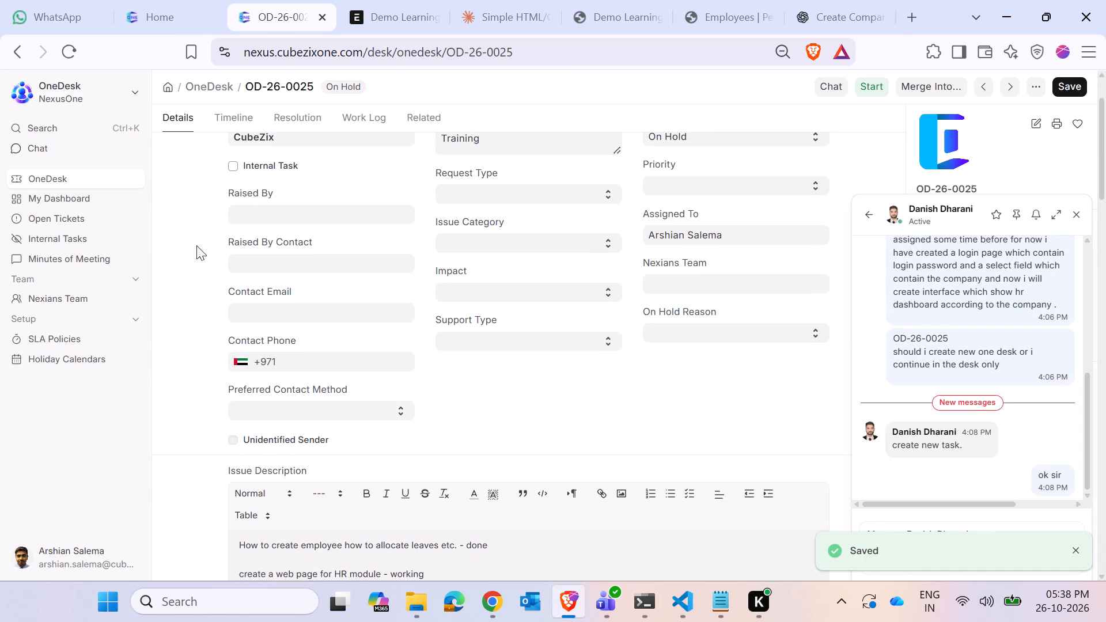
{"action": "left_click", "coordinate": [206, 81]}
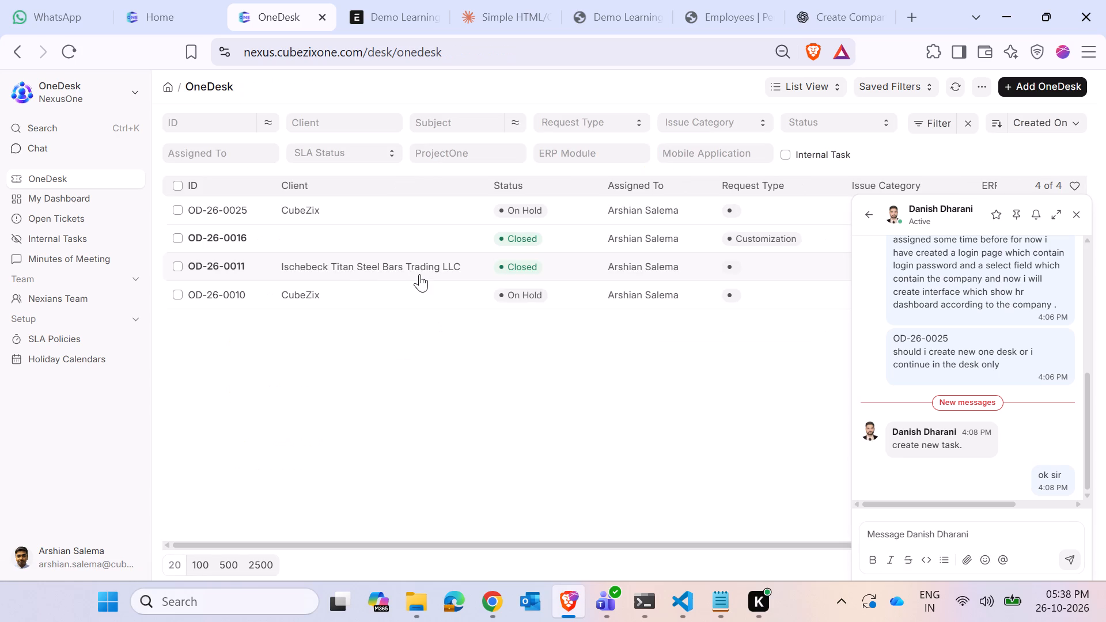
{"action": "left_click", "coordinate": [1021, 84]}
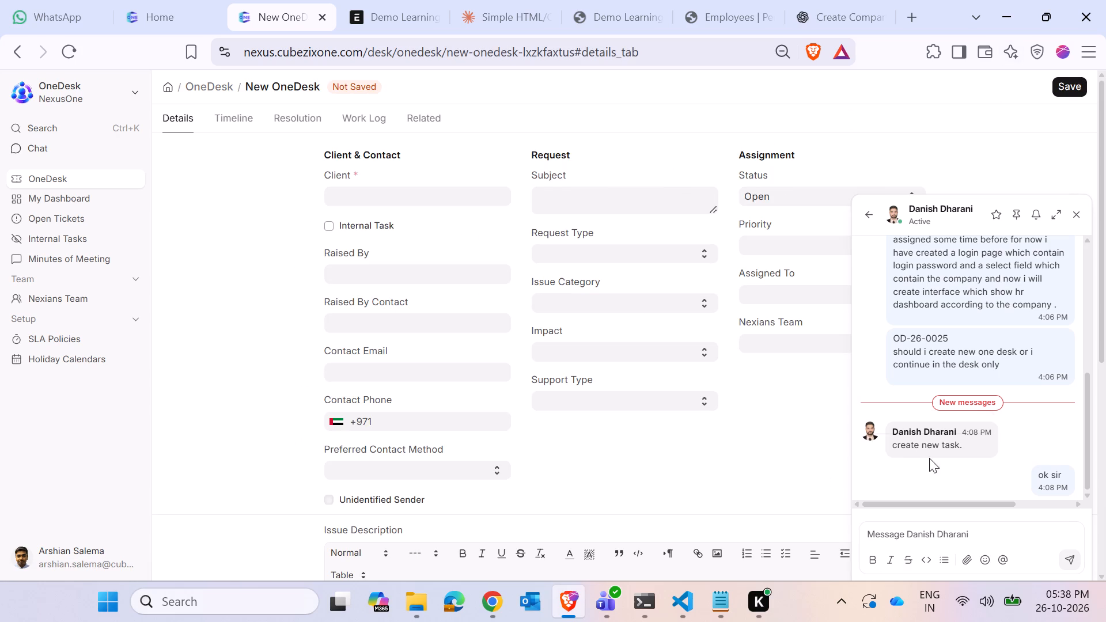
{"action": "left_click_drag", "start_coordinate": [891, 448], "coordinate": [951, 452]}
{"action": "left_click", "coordinate": [946, 468]}
Set the new ticket's client to CubeZix and dismiss the notice.
{"action": "left_click", "coordinate": [456, 200]}
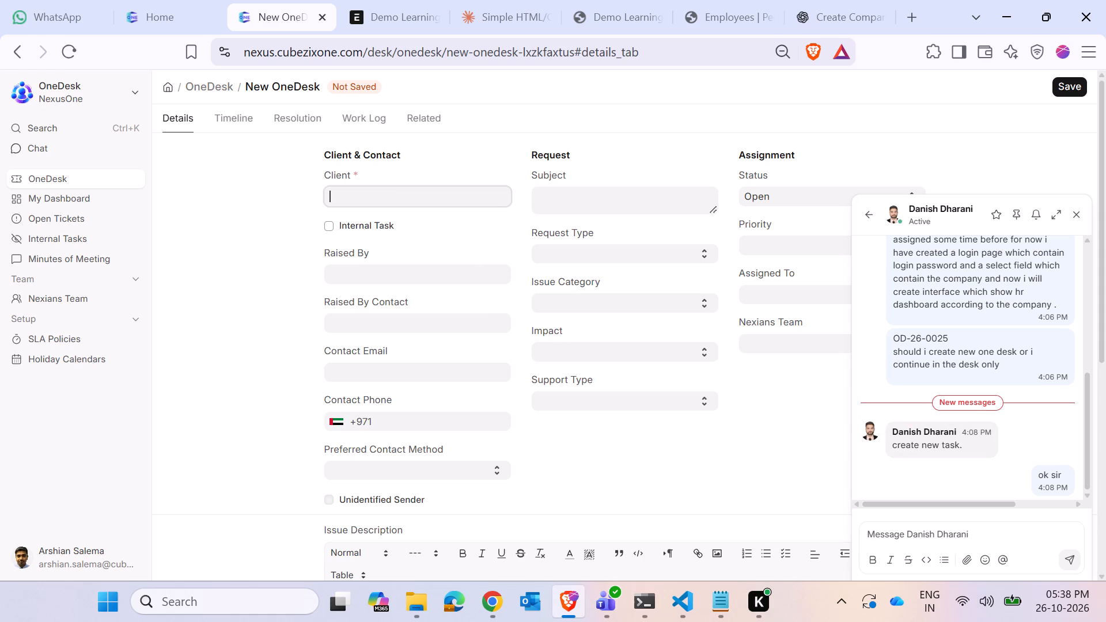
{"action": "left_click", "coordinate": [798, 446]}
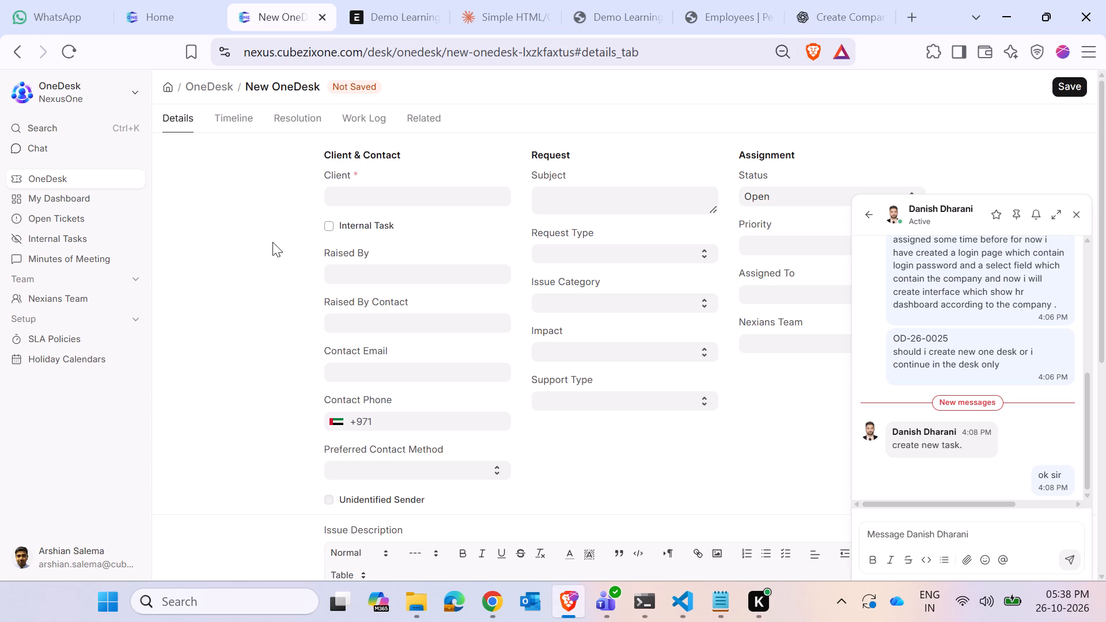
{"action": "left_click", "coordinate": [374, 188]}
{"action": "type", "text": "cub"}
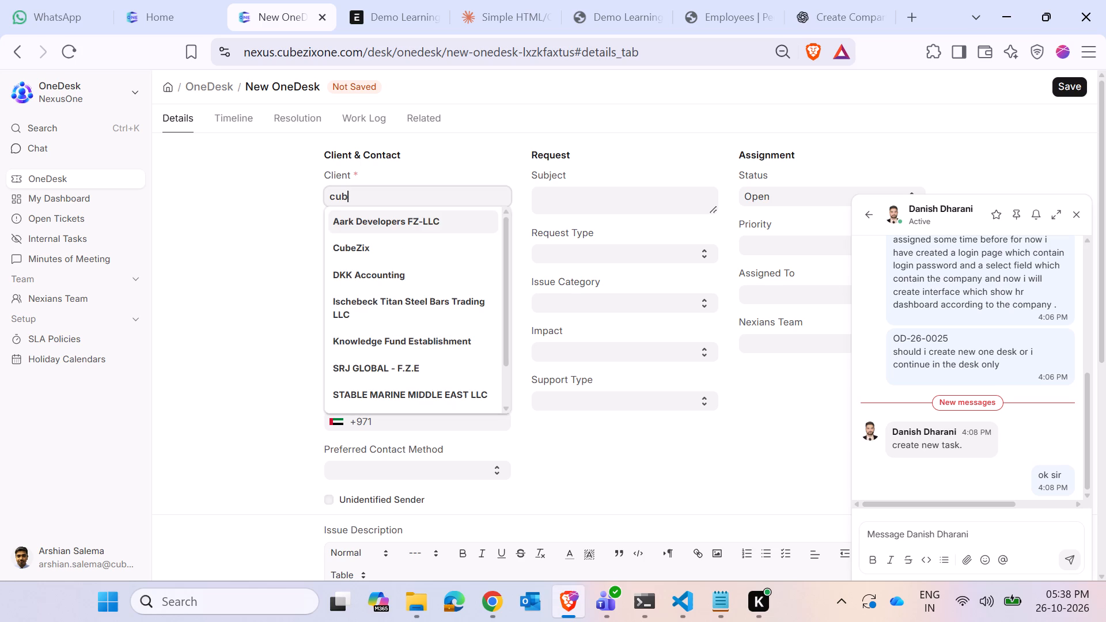
{"action": "key", "text": "Down"}
{"action": "key", "text": "Up"}
{"action": "key", "text": "Return"}
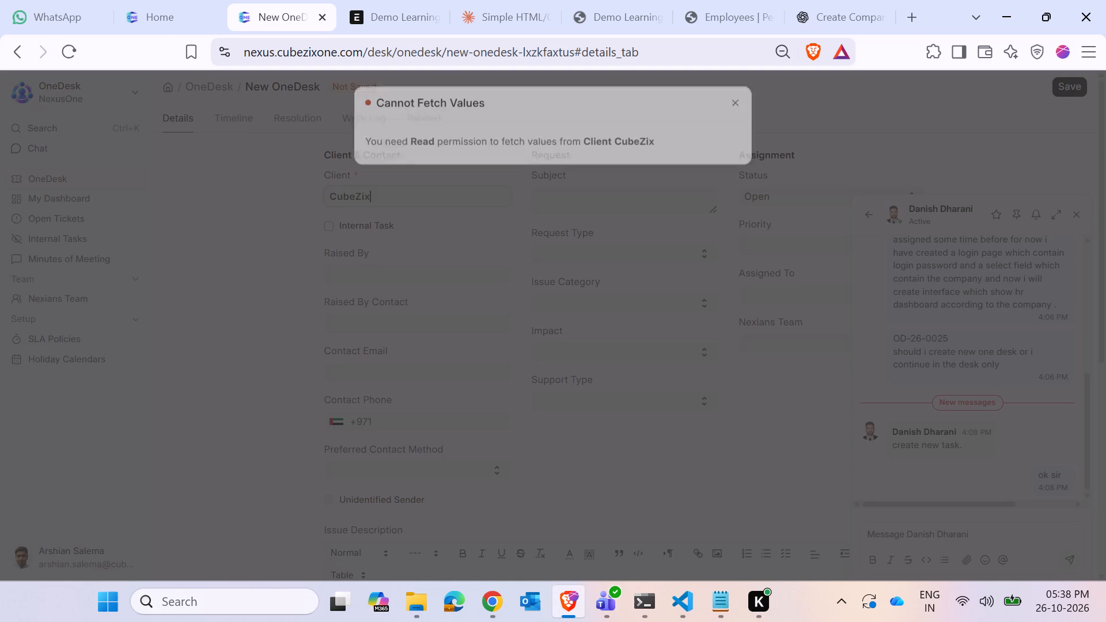
{"action": "left_click", "coordinate": [584, 226]}
Set the new ticket's subject to Training, priority to Medium and request type to Training.
{"action": "left_click", "coordinate": [607, 201]}
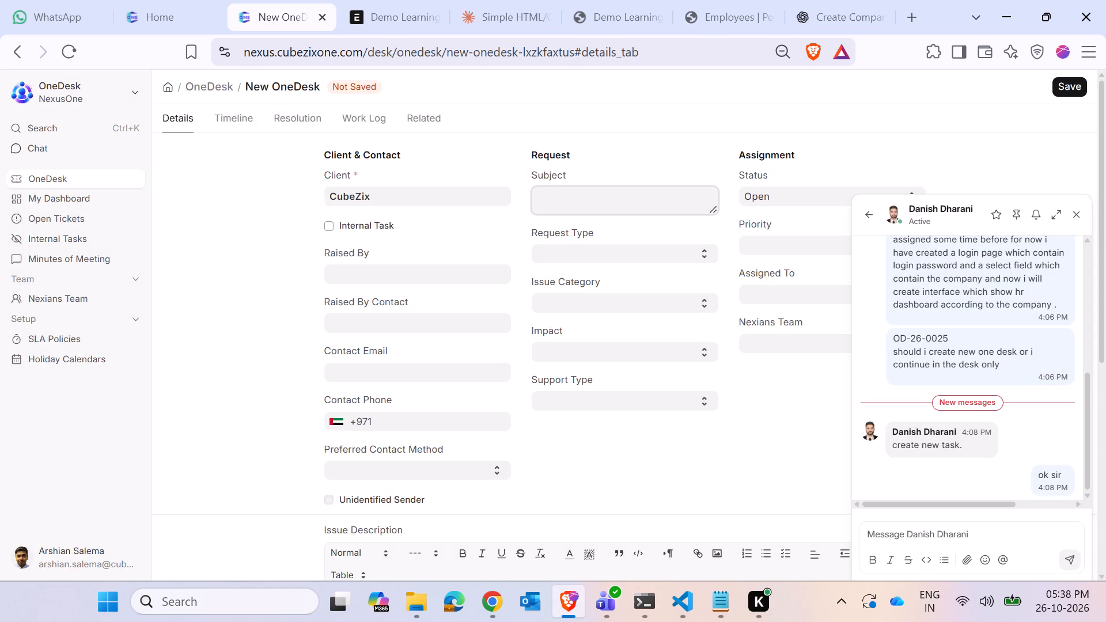
{"action": "type", "text": "Train"}
{"action": "type", "text": "ing"}
{"action": "left_click", "coordinate": [761, 251]}
{"action": "left_click", "coordinate": [770, 303]}
{"action": "left_click", "coordinate": [572, 256]}
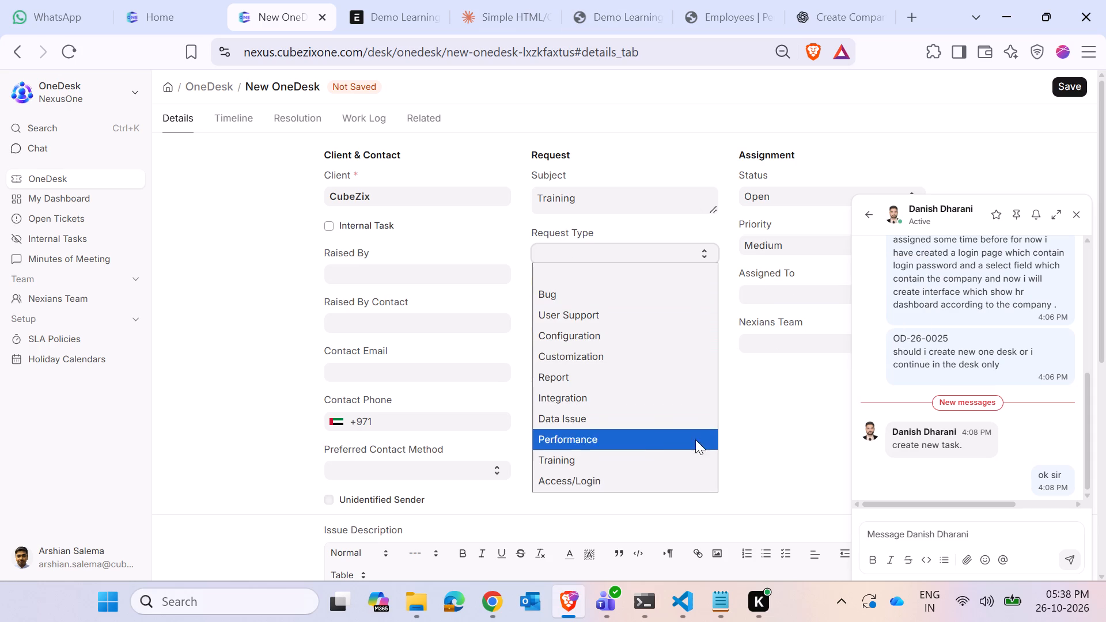
{"action": "left_click", "coordinate": [654, 456]}
Assign the new ticket to the signed-in account and enter the colleague's first name in Raised By.
{"action": "left_click", "coordinate": [749, 289]}
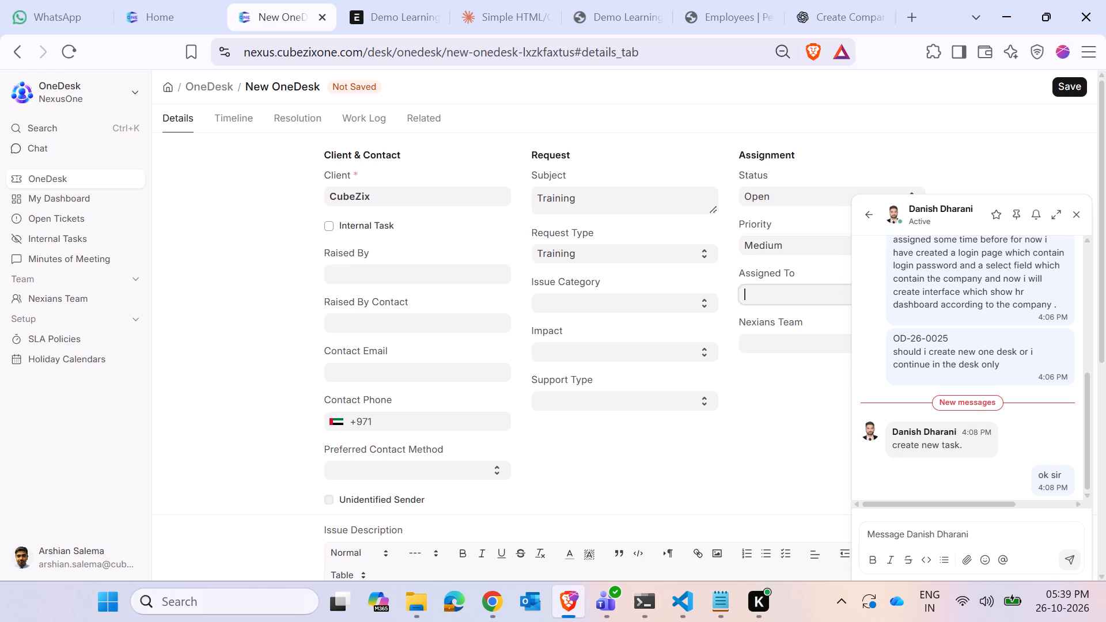
{"action": "left_click", "coordinate": [774, 322]}
{"action": "left_click", "coordinate": [407, 271]}
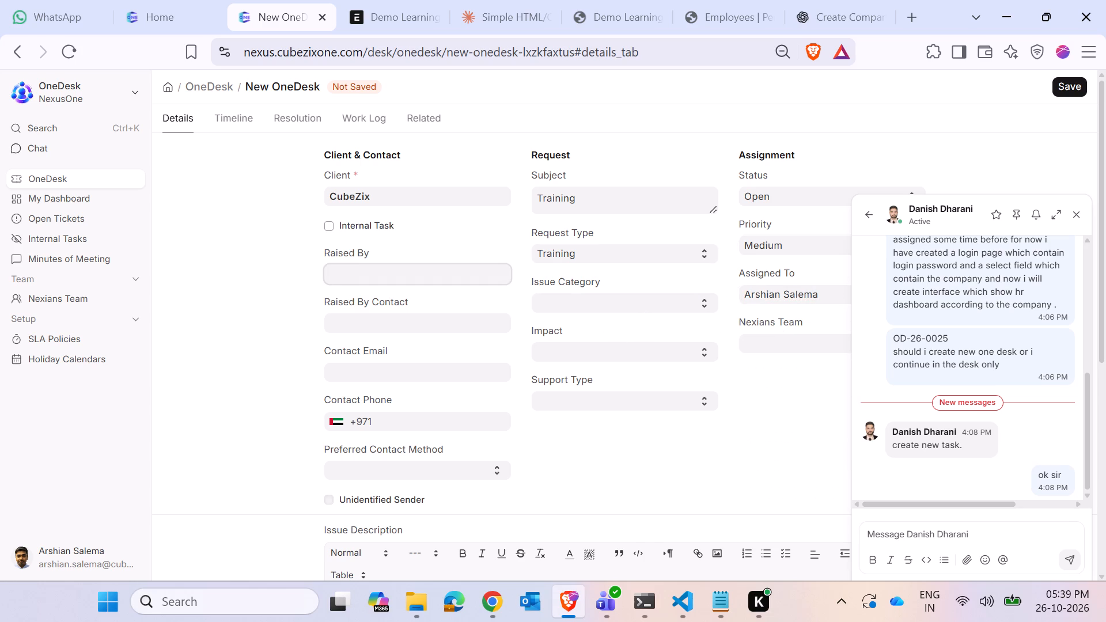
{"action": "type", "text": "Danicn"}
{"action": "key", "text": "BackSpace"}
{"action": "key", "text": "BackSpace"}
{"action": "type", "text": "sh"}
Paste the copied signup-system lines into the new ticket's issue description and close the chat window.
{"action": "scroll", "coordinate": [669, 356], "scroll_direction": "down", "scroll_amount": 2}
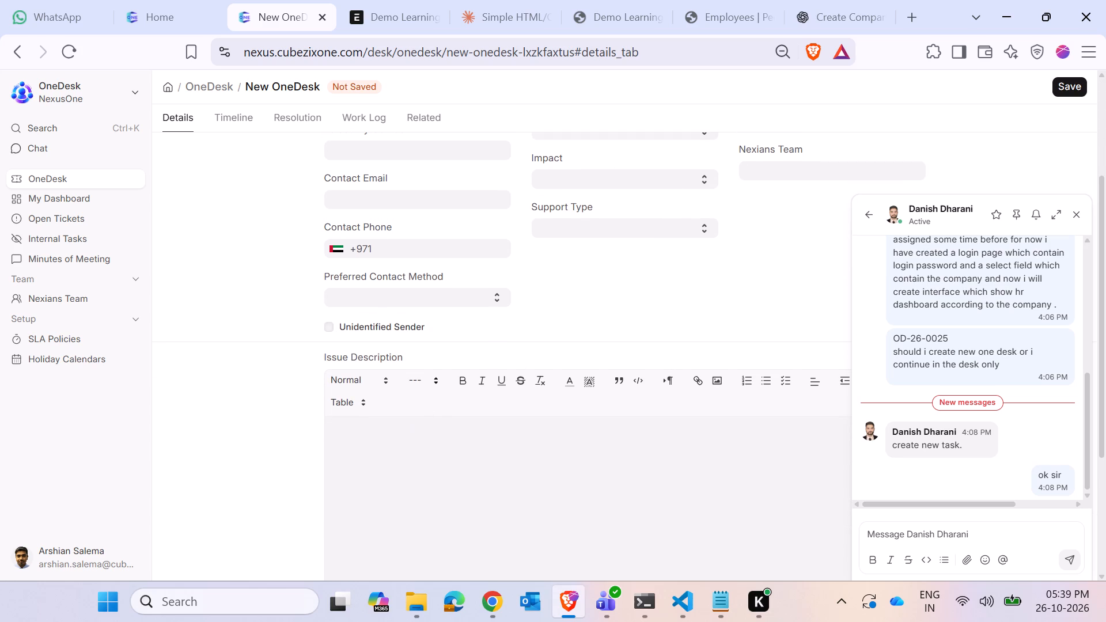
{"action": "left_click", "coordinate": [402, 433]}
{"action": "key", "text": "ctrl+v"}
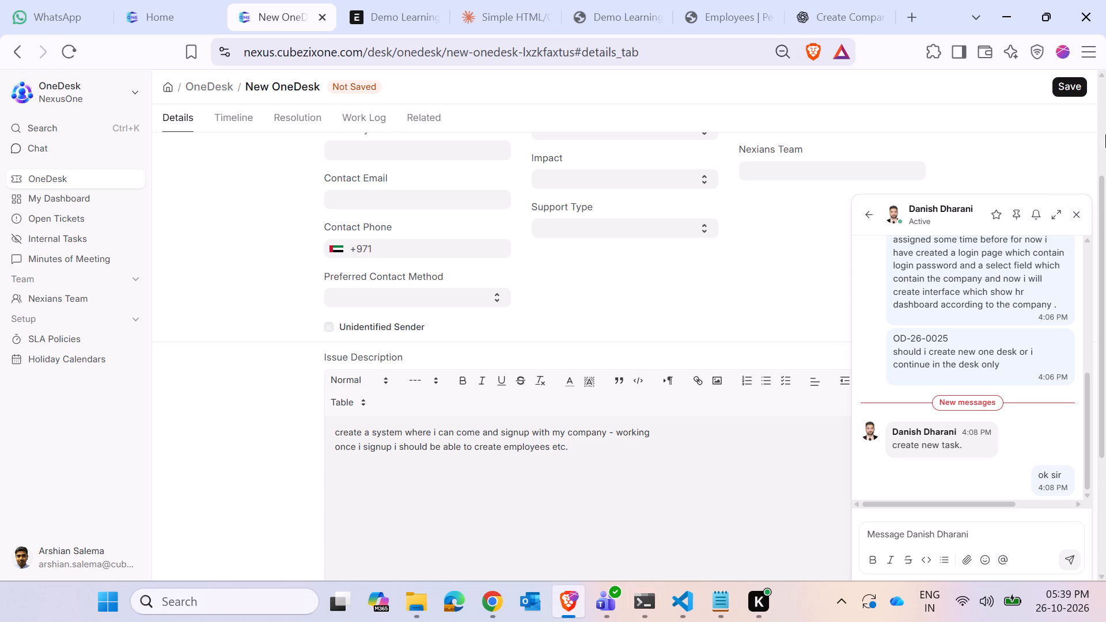
{"action": "left_click", "coordinate": [1075, 211]}
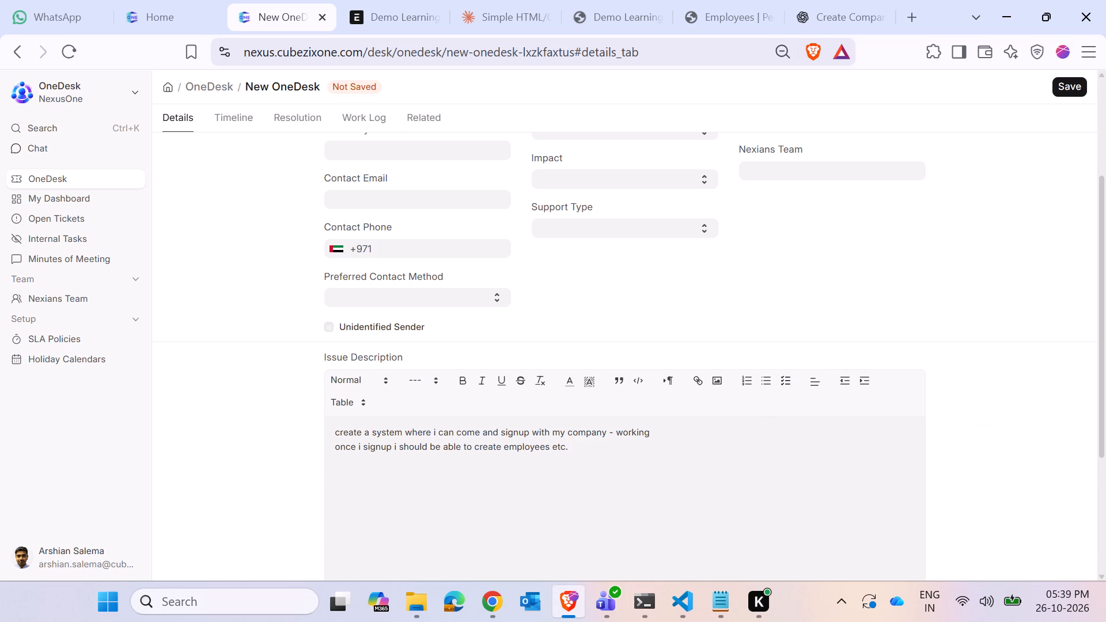
Move the "- working" note from the end of the description's first line to the end of its second line.
{"action": "left_click_drag", "start_coordinate": [611, 434], "coordinate": [652, 434]}
{"action": "key", "text": "BackSpace"}
{"action": "left_click", "coordinate": [653, 447]}
{"action": "type", "text": "- workii"}
{"action": "key", "text": "BackSpace"}
{"action": "type", "text": "ng"}
Check the new ticket's opening date and time in its timeline, and return to the details.
{"action": "scroll", "coordinate": [653, 447], "scroll_direction": "up", "scroll_amount": 2}
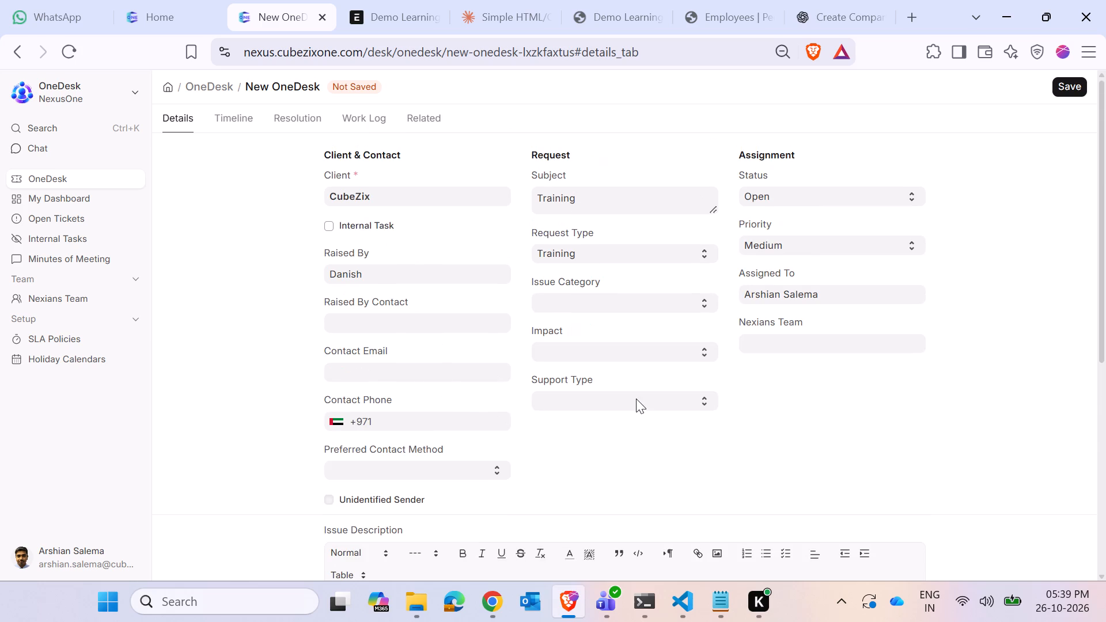
{"action": "left_click", "coordinate": [236, 117]}
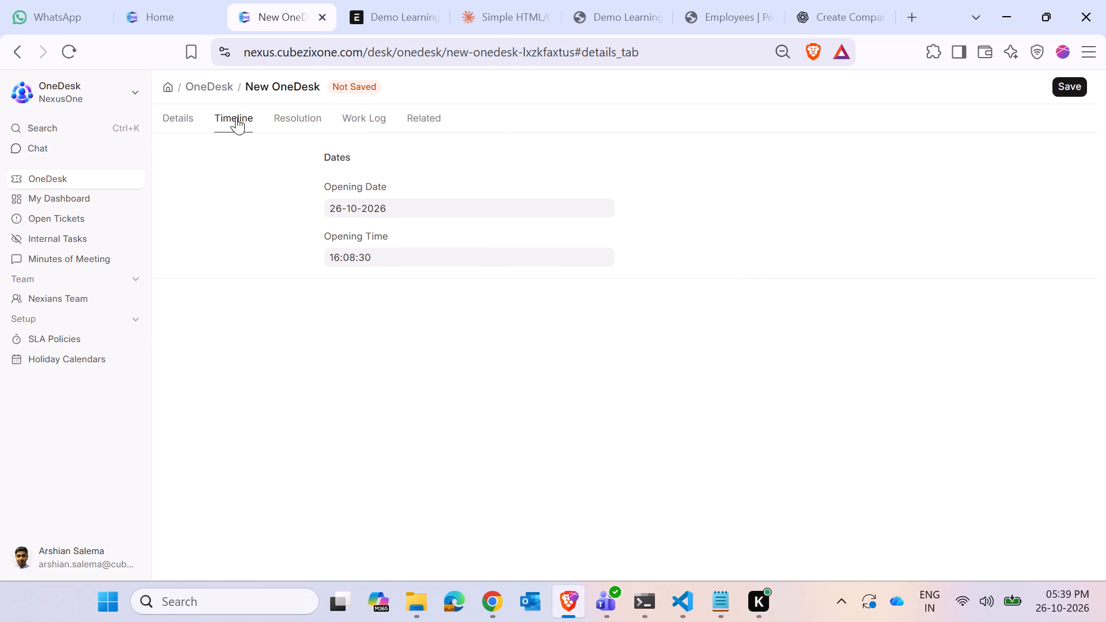
{"action": "left_click", "coordinate": [382, 205]}
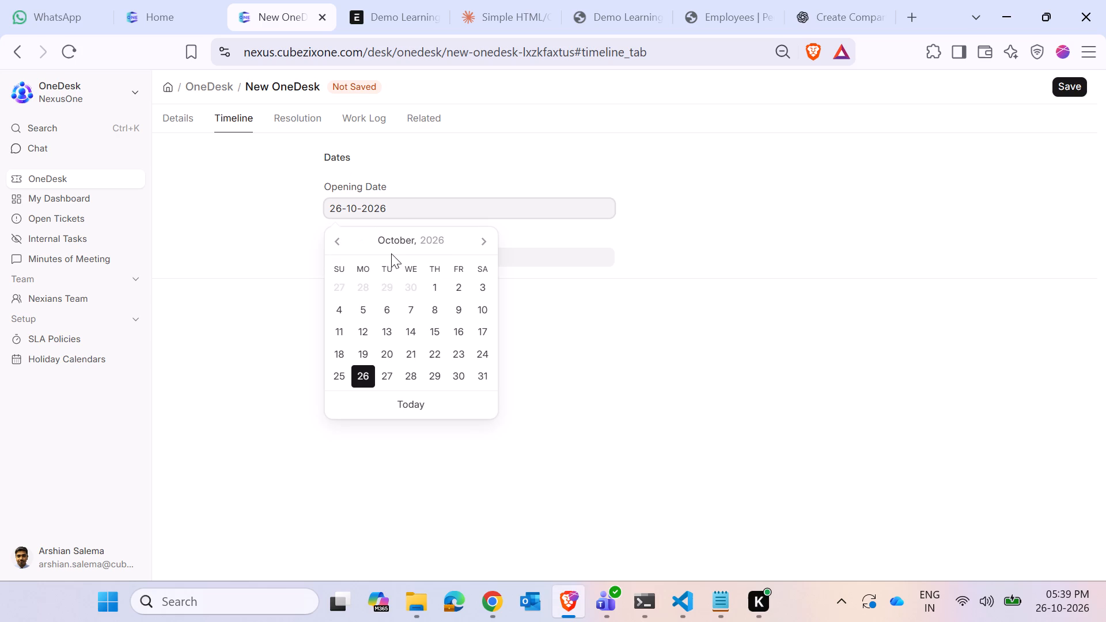
{"action": "left_click", "coordinate": [236, 238]}
{"action": "left_click", "coordinate": [185, 116]}
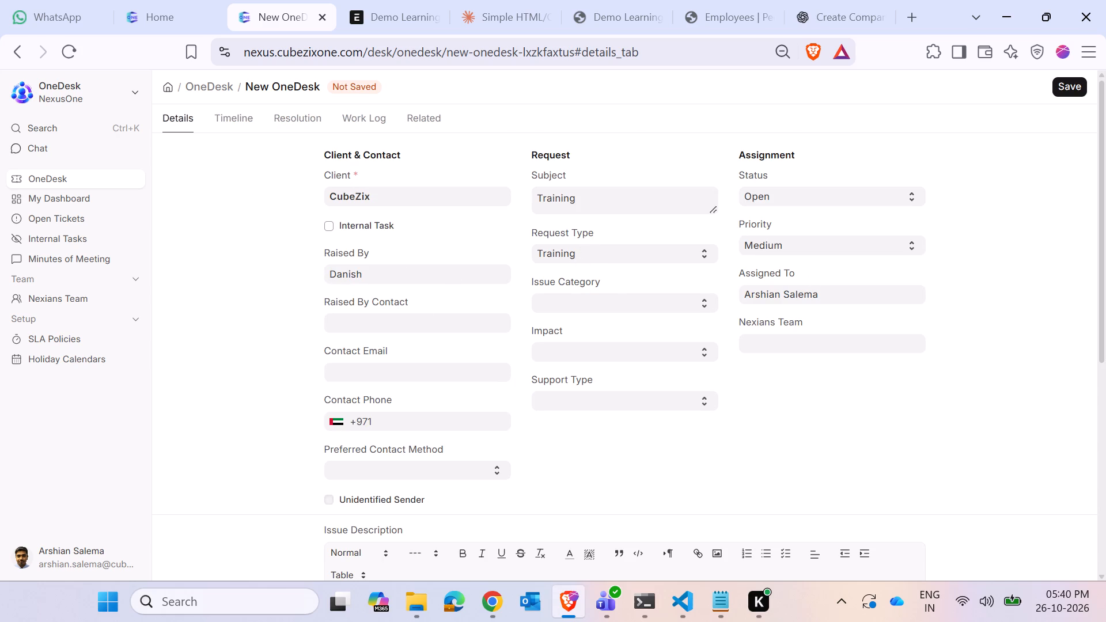
Set the new ticket's issue category to Functional.
{"action": "scroll", "coordinate": [802, 354], "scroll_direction": "down", "scroll_amount": 1}
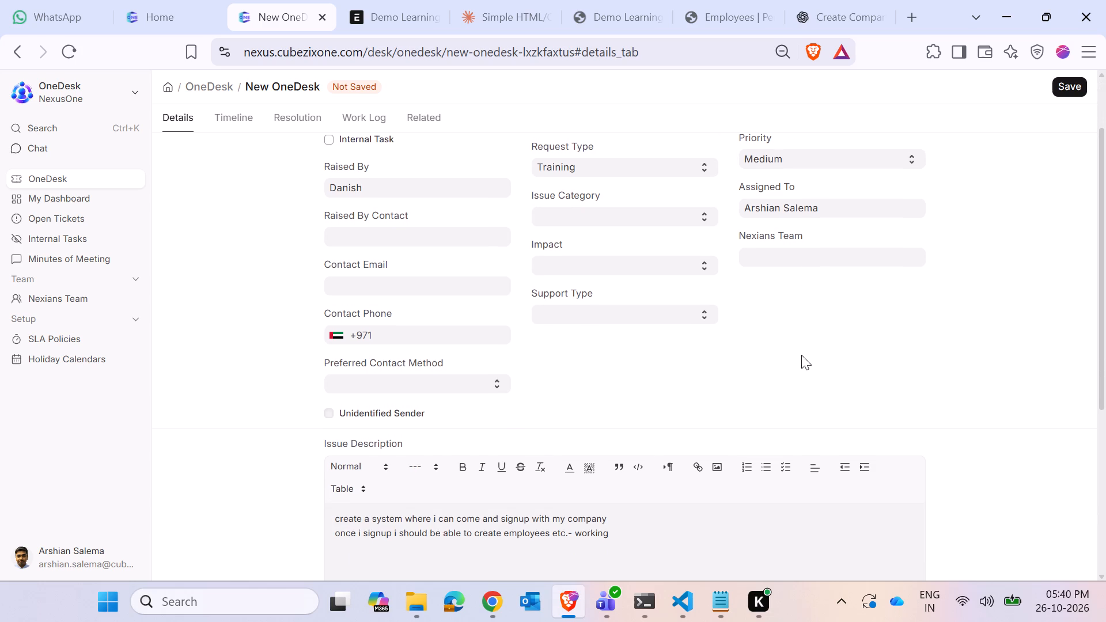
{"action": "left_click", "coordinate": [403, 180]}
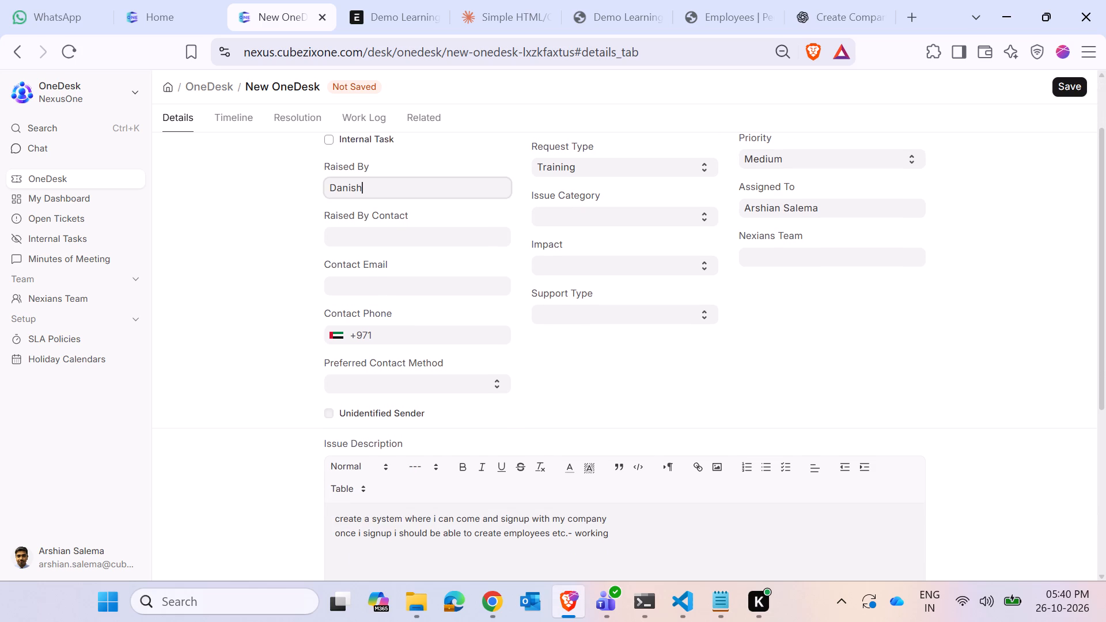
{"action": "scroll", "coordinate": [407, 309], "scroll_direction": "down", "scroll_amount": 1}
{"action": "scroll", "coordinate": [409, 276], "scroll_direction": "up", "scroll_amount": 1}
{"action": "left_click", "coordinate": [620, 212]}
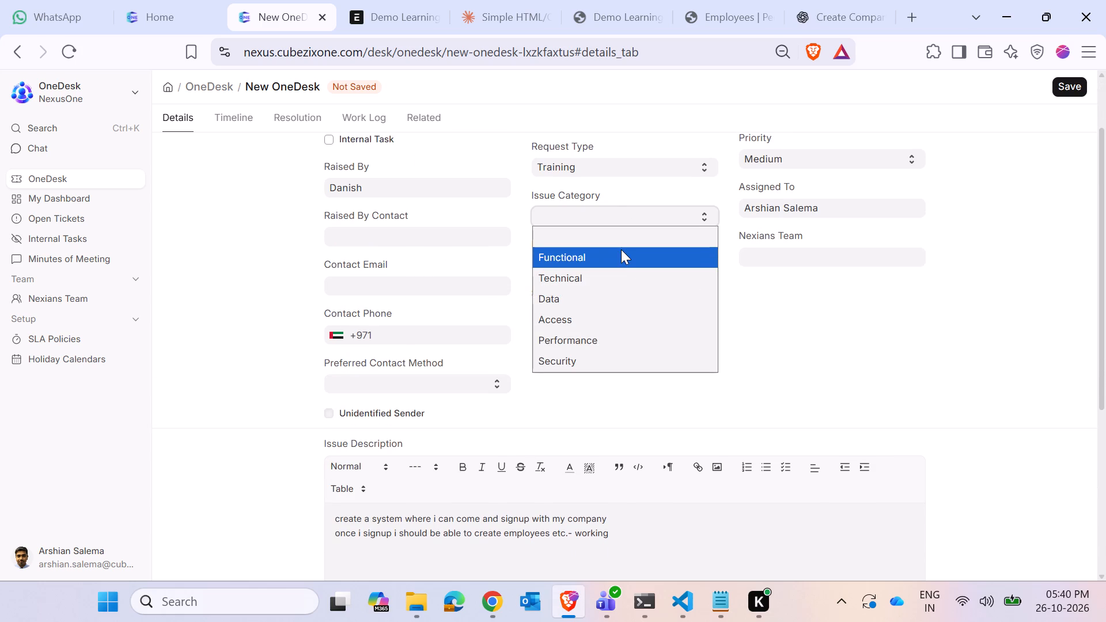
{"action": "left_click", "coordinate": [619, 256]}
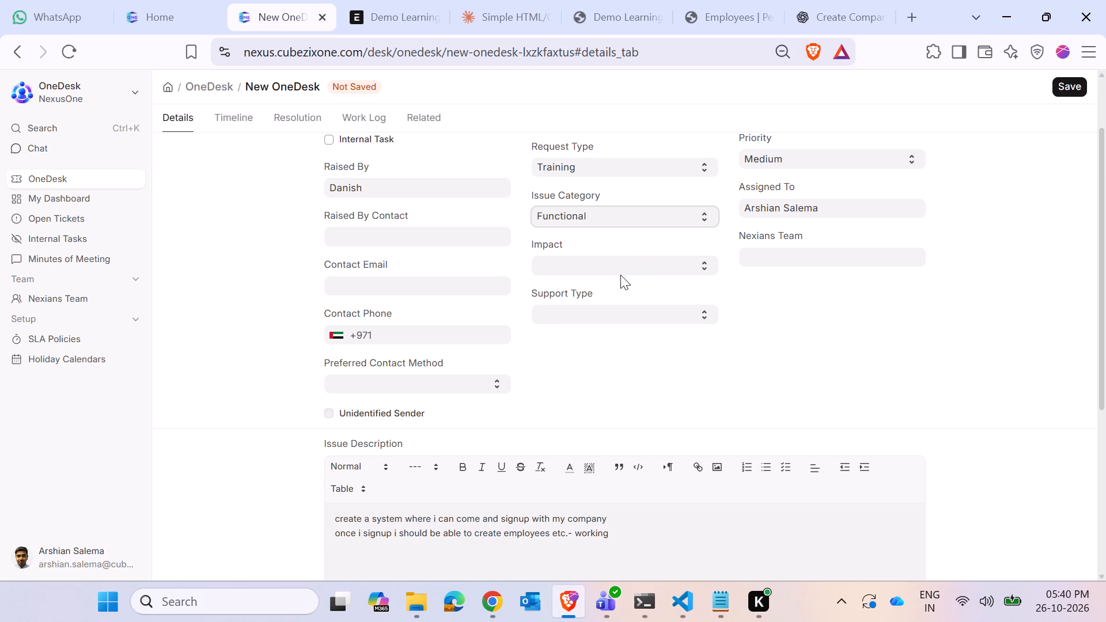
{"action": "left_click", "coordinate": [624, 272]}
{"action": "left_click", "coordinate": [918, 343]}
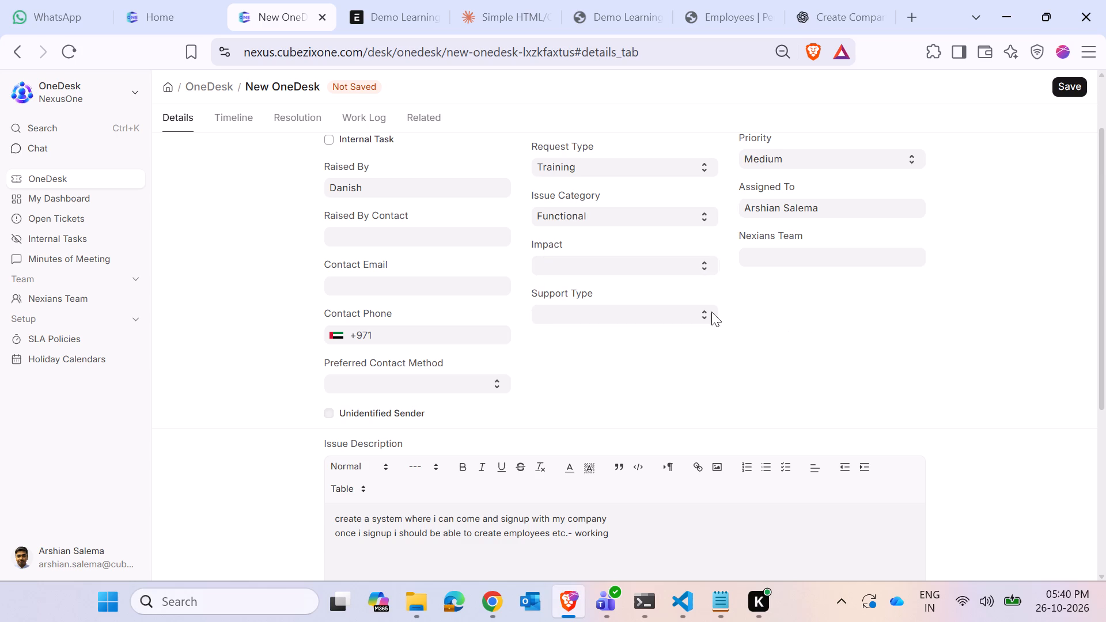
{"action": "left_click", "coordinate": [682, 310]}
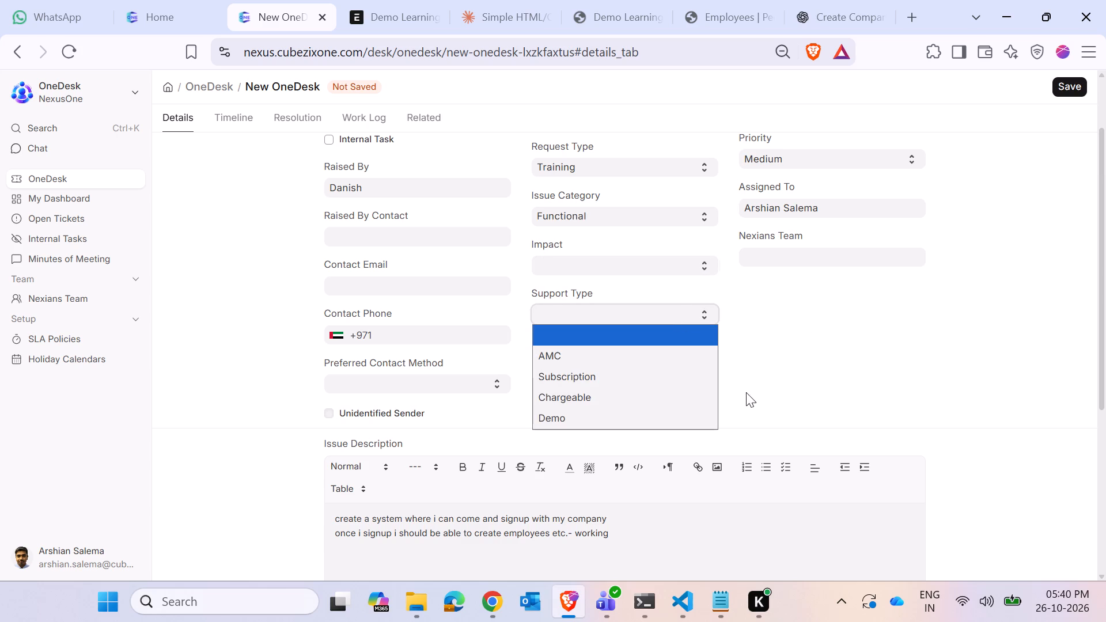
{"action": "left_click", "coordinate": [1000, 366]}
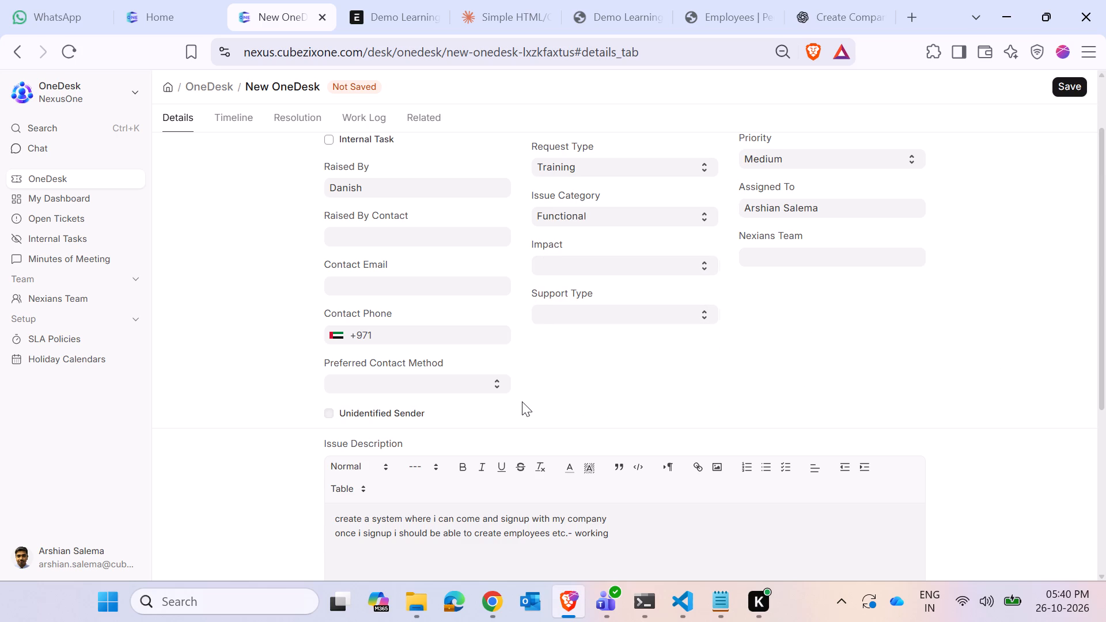
Join the two lines of the issue description into one, separated by a space, and save the new ticket.
{"action": "scroll", "coordinate": [522, 401], "scroll_direction": "down", "scroll_amount": 2}
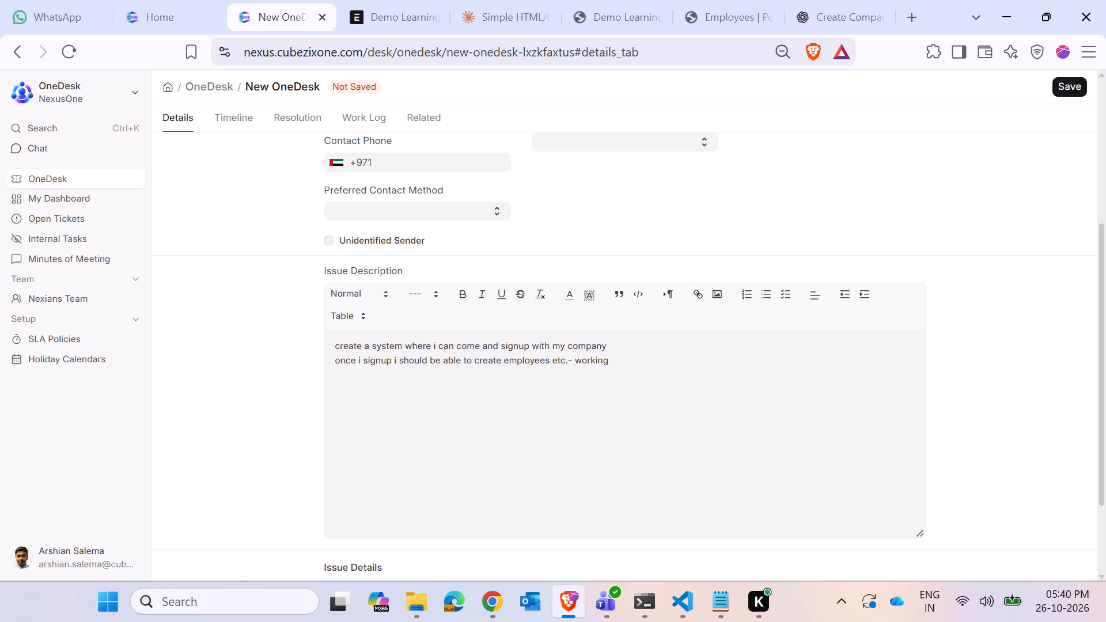
{"action": "left_click", "coordinate": [338, 360]}
{"action": "key", "text": "Left"}
{"action": "key", "text": "BackSpace"}
{"action": "key", "text": "space"}
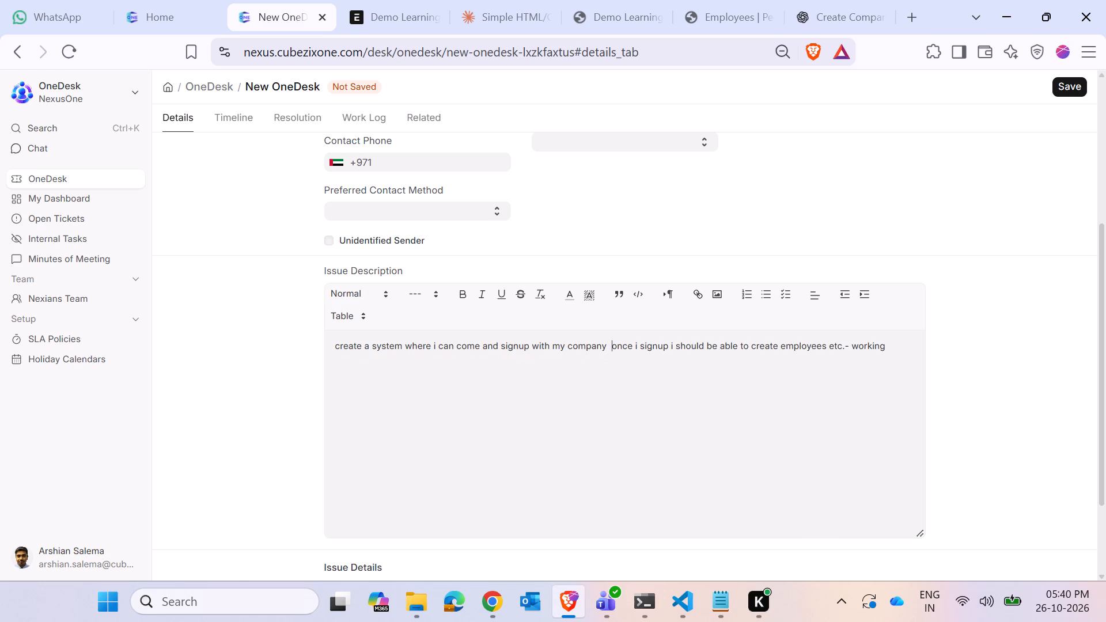
{"action": "key", "text": "ctrl+s"}
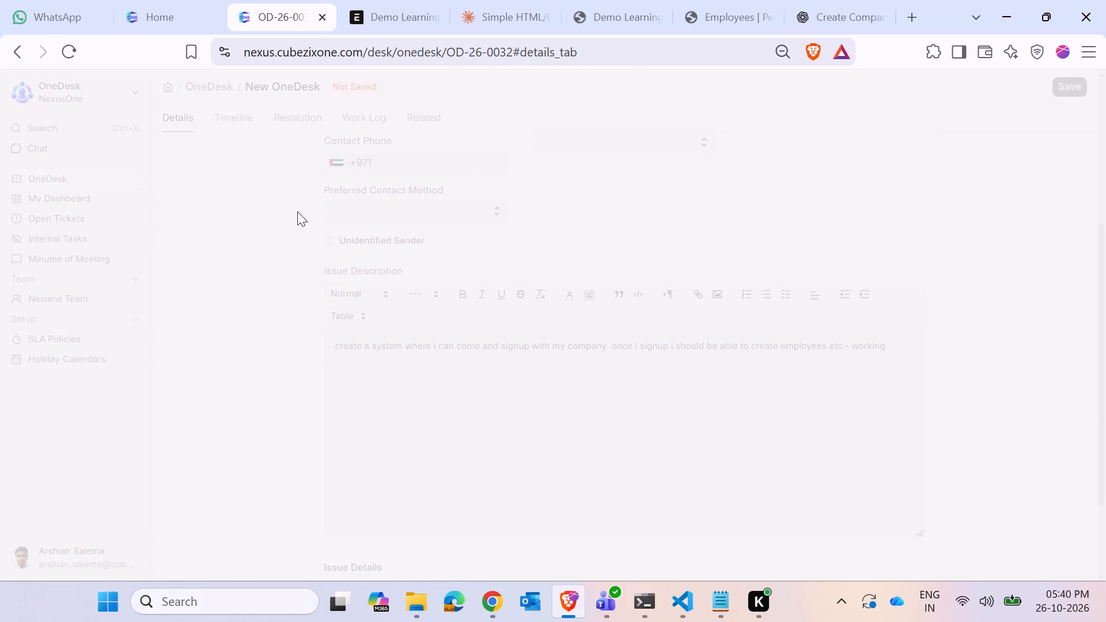
Set the new training ticket's status to In-Progress, save it and start its work log.
{"action": "left_click", "coordinate": [284, 119]}
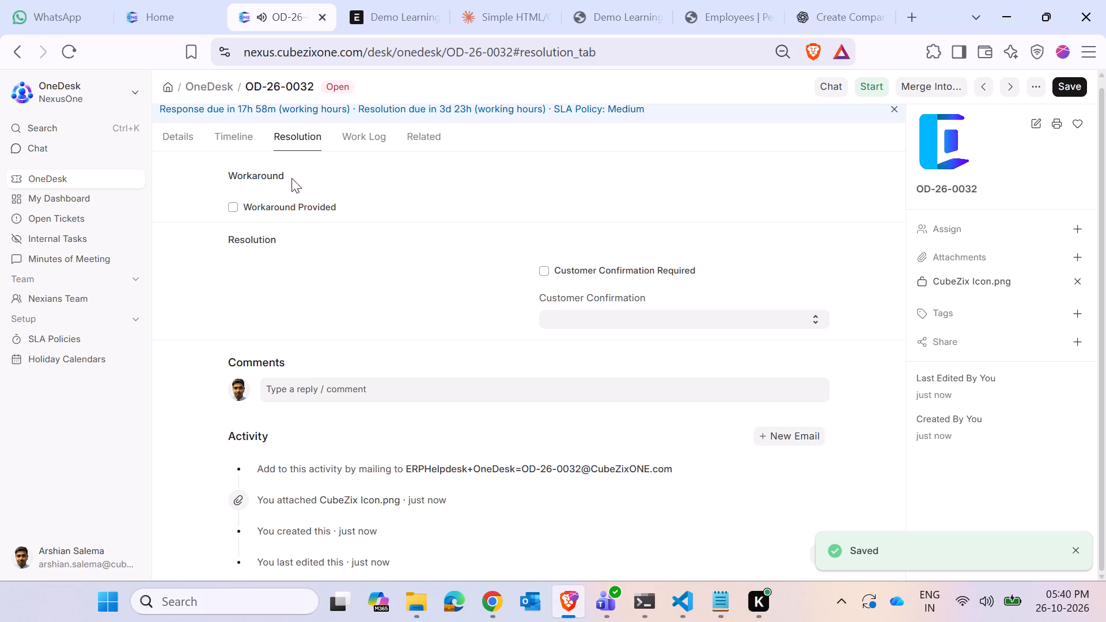
{"action": "left_click", "coordinate": [232, 142]}
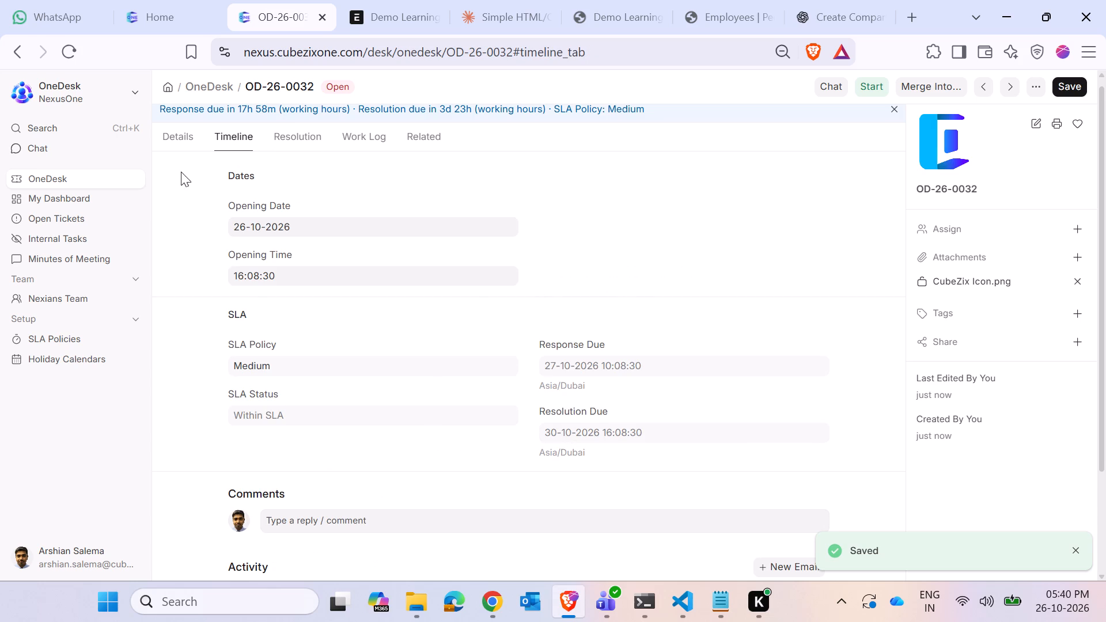
{"action": "left_click", "coordinate": [181, 143]}
{"action": "left_click", "coordinate": [781, 211]}
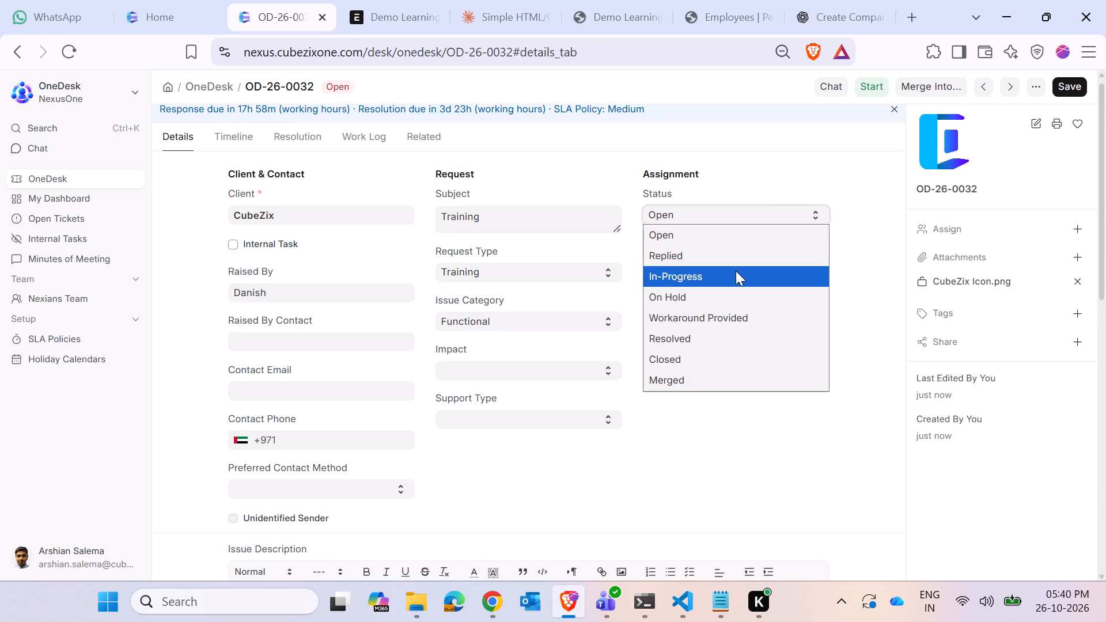
{"action": "left_click", "coordinate": [736, 272]}
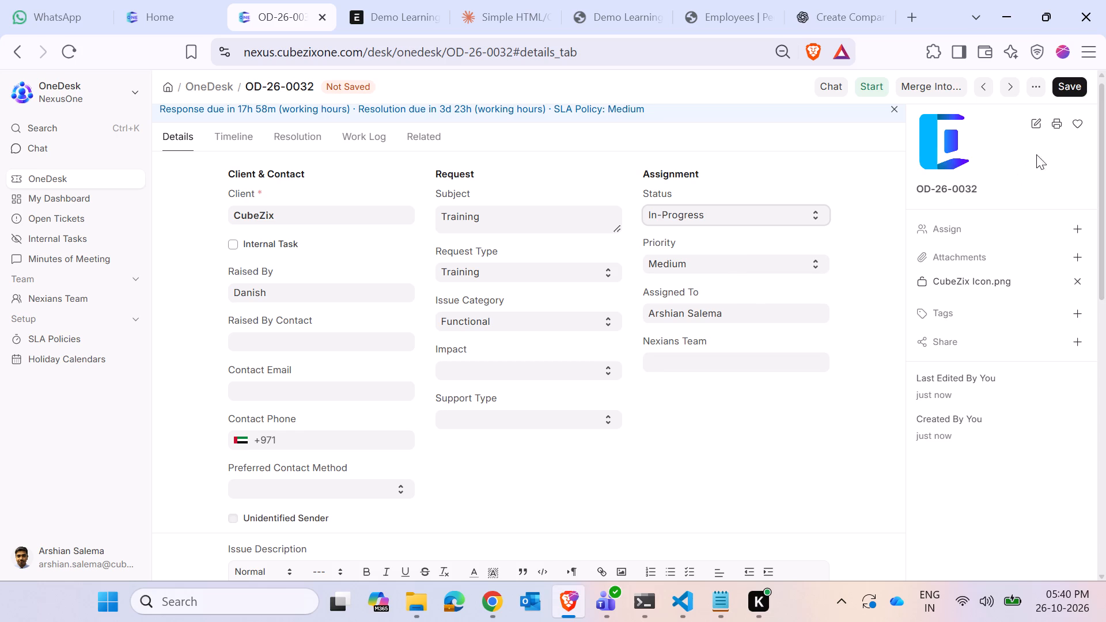
{"action": "left_click", "coordinate": [1064, 84]}
{"action": "left_click", "coordinate": [860, 89]}
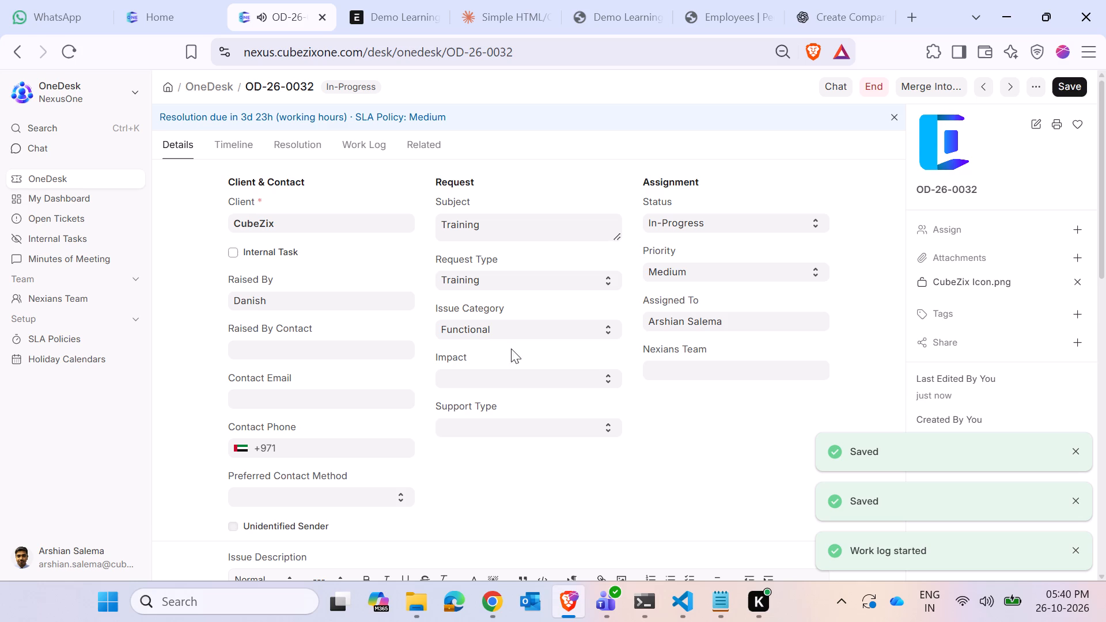
View the OneDesk ticket list, reopen the new training ticket and close the chat window.
{"action": "left_click", "coordinate": [86, 180]}
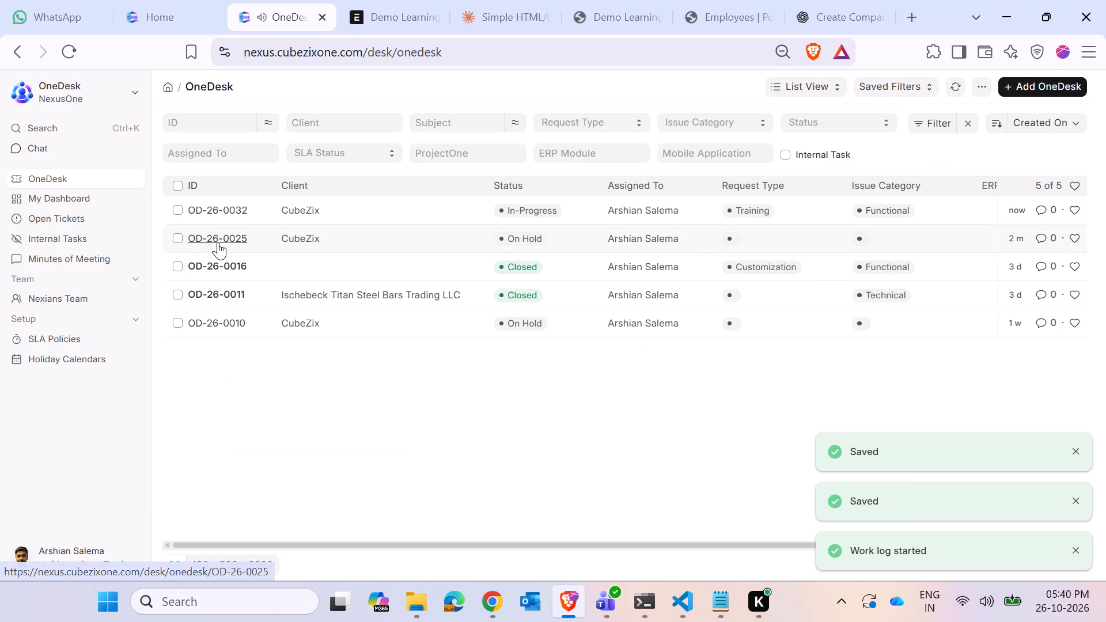
{"action": "left_click", "coordinate": [79, 139]}
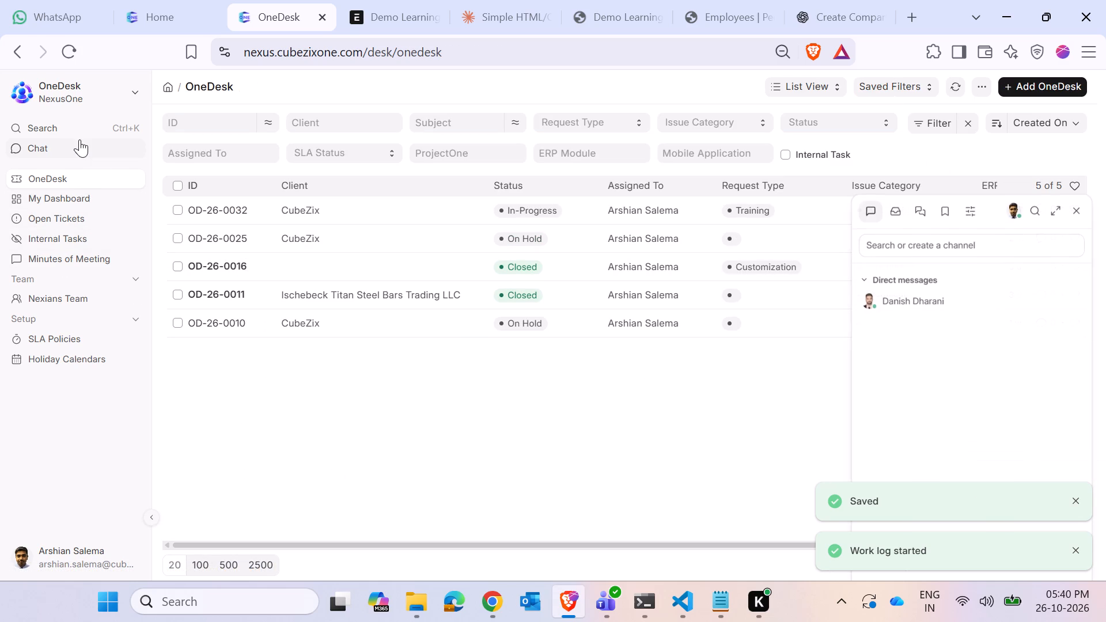
{"action": "left_click", "coordinate": [213, 201]}
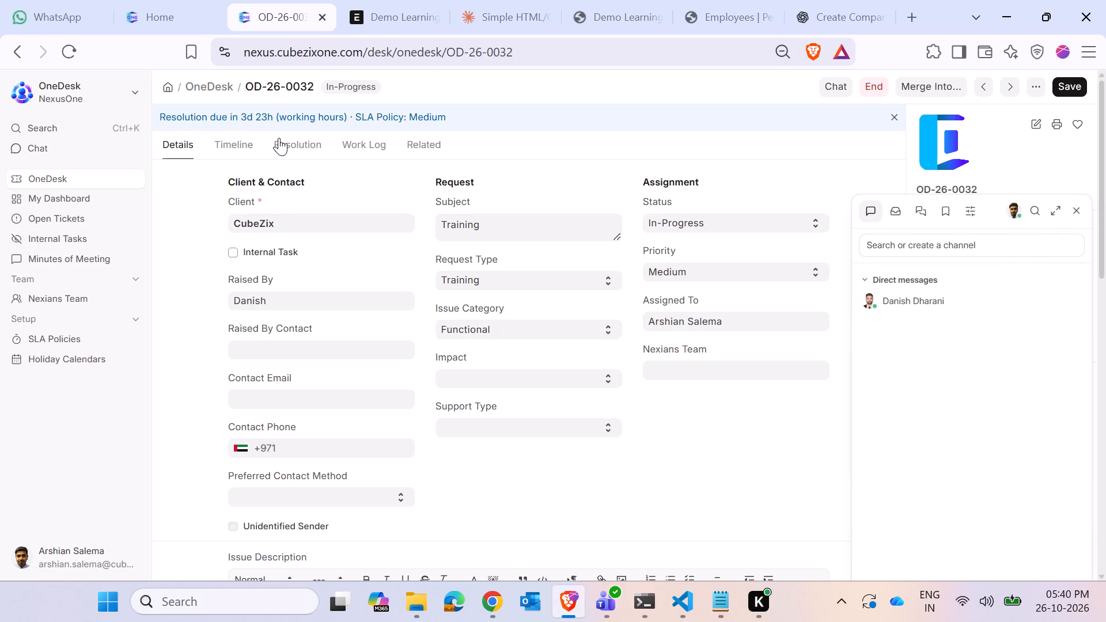
{"action": "left_click", "coordinate": [1076, 209]}
Switch to the Demo Learning workspace page of the local signup system.
{"action": "left_click", "coordinate": [382, 0]}
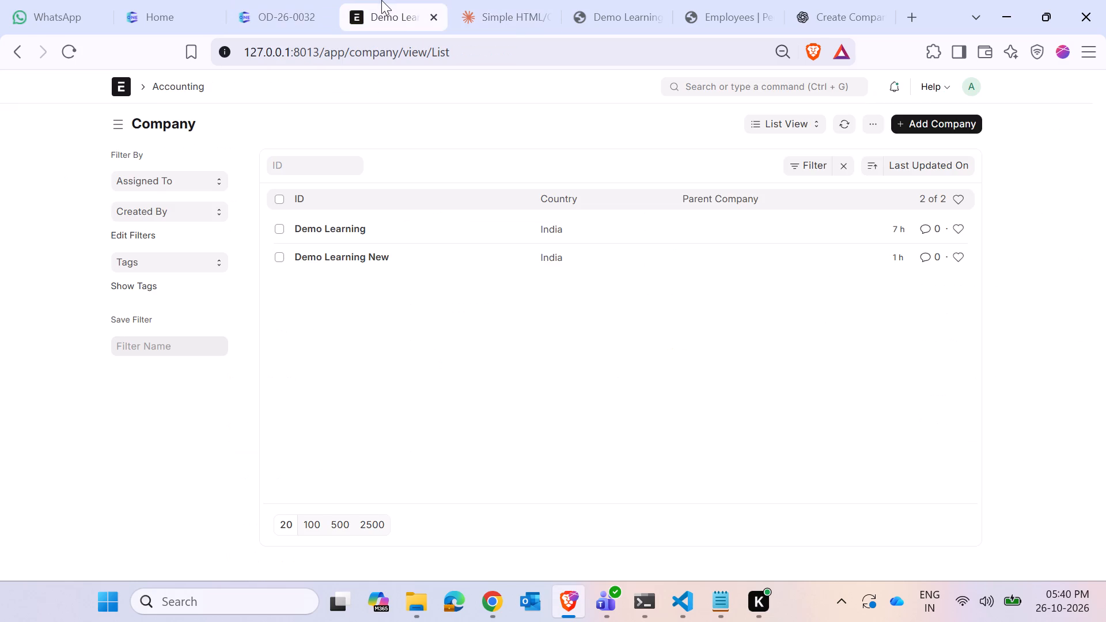
{"action": "left_click", "coordinate": [617, 0]}
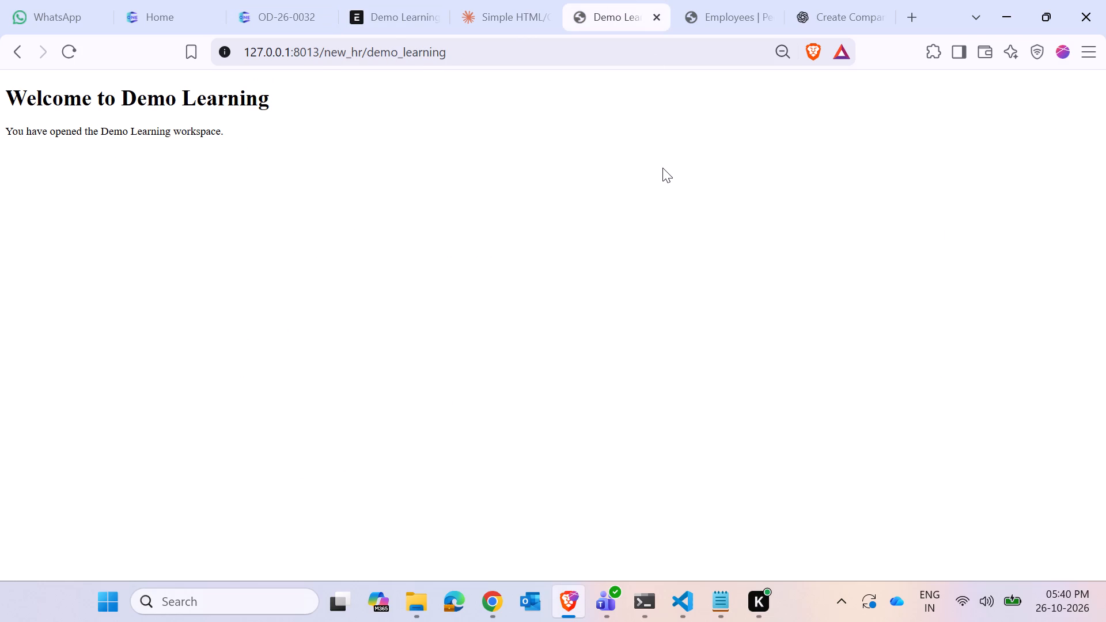